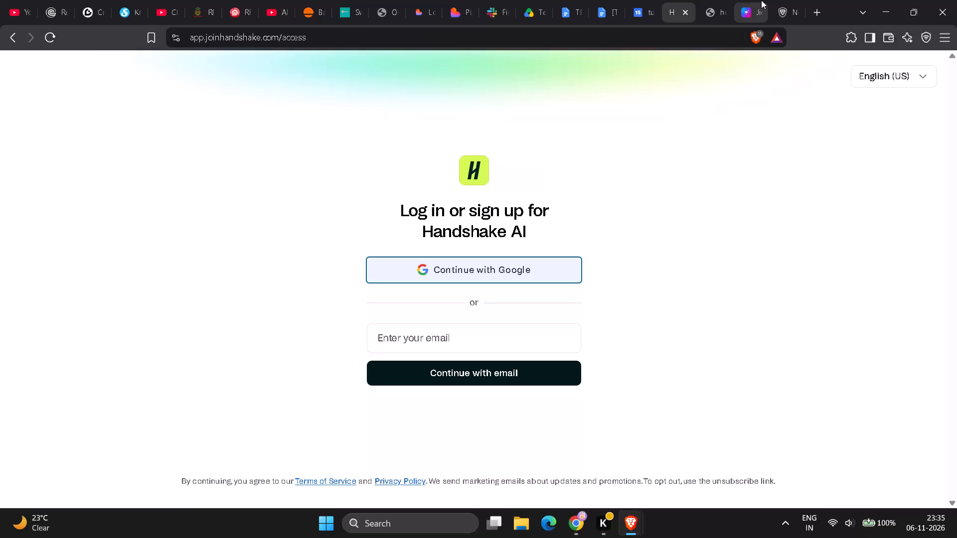
Open the copied joinhandshake.com referral link for the software-engineer-(india) AI opportunity in a new browser tab.
click(818, 16)
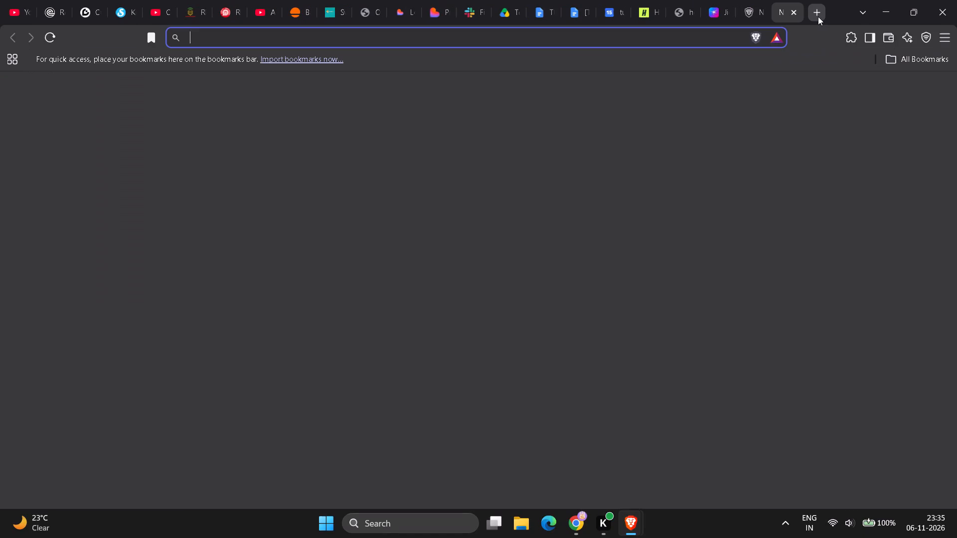
key(ctrl+v)
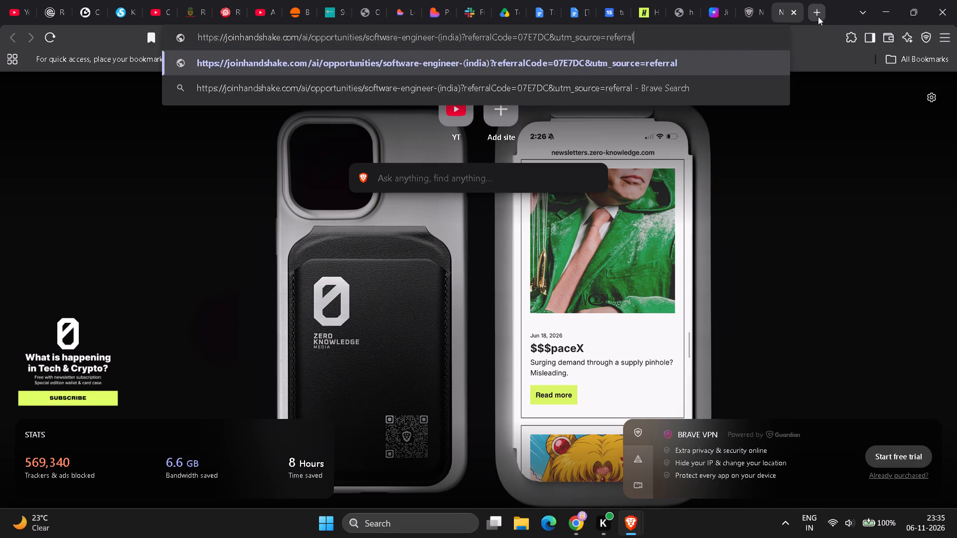
key(Return)
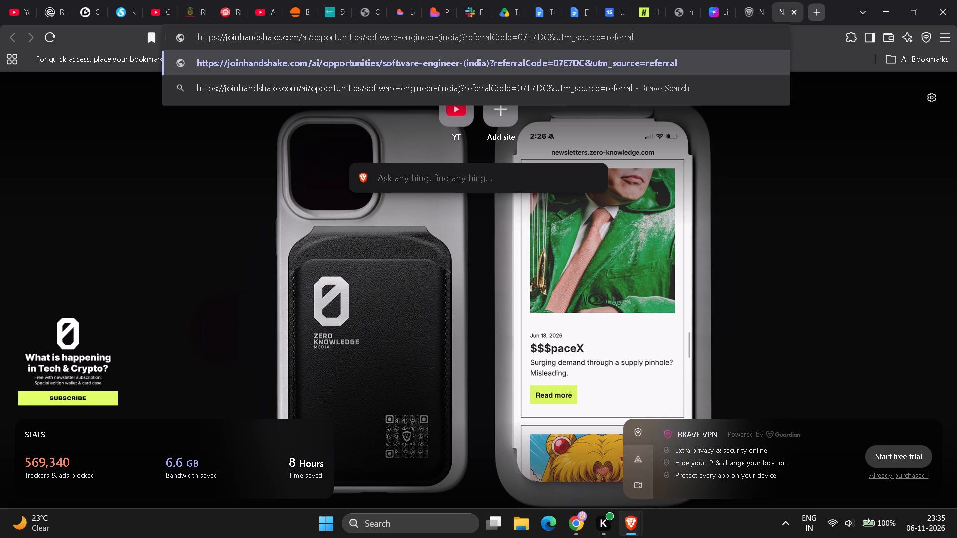
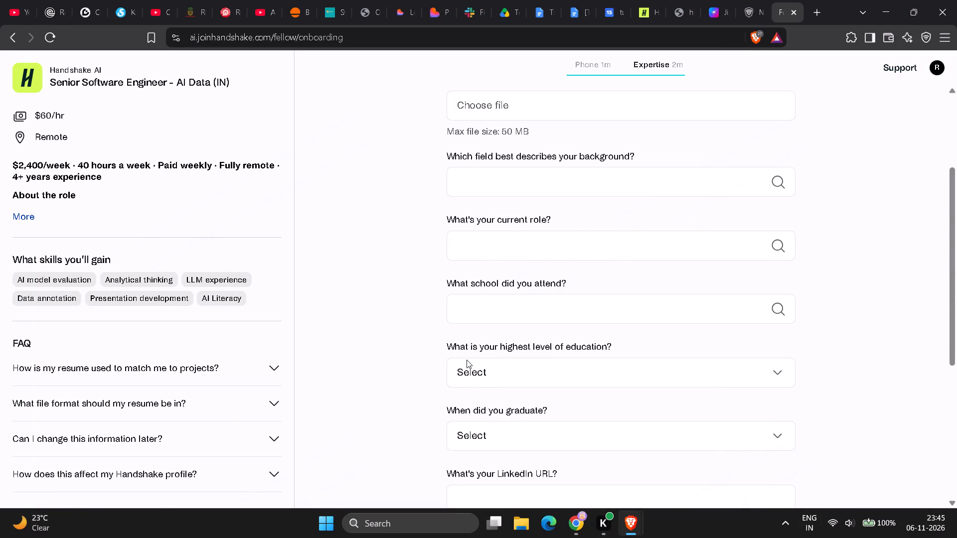
Review the Expertise form's questions, from the resume upload through the referral code and agreement terms.
scroll(467, 360, down, 4)
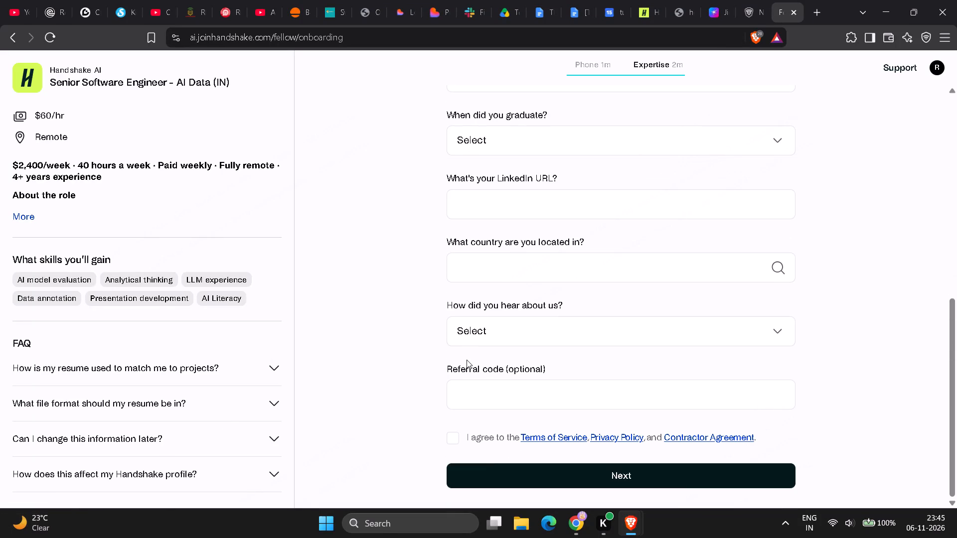
scroll(467, 360, down, 2)
scroll(434, 366, up, 2)
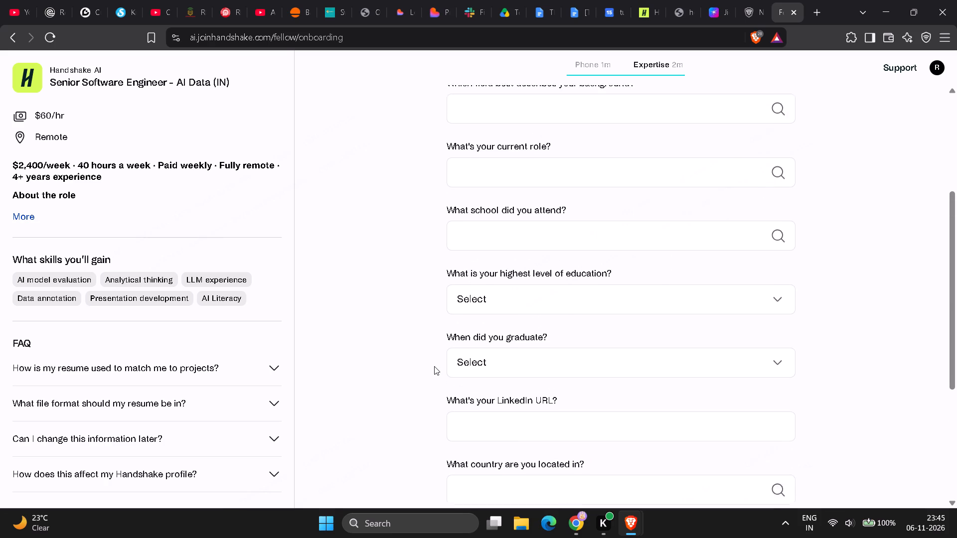
scroll(434, 366, up, 3)
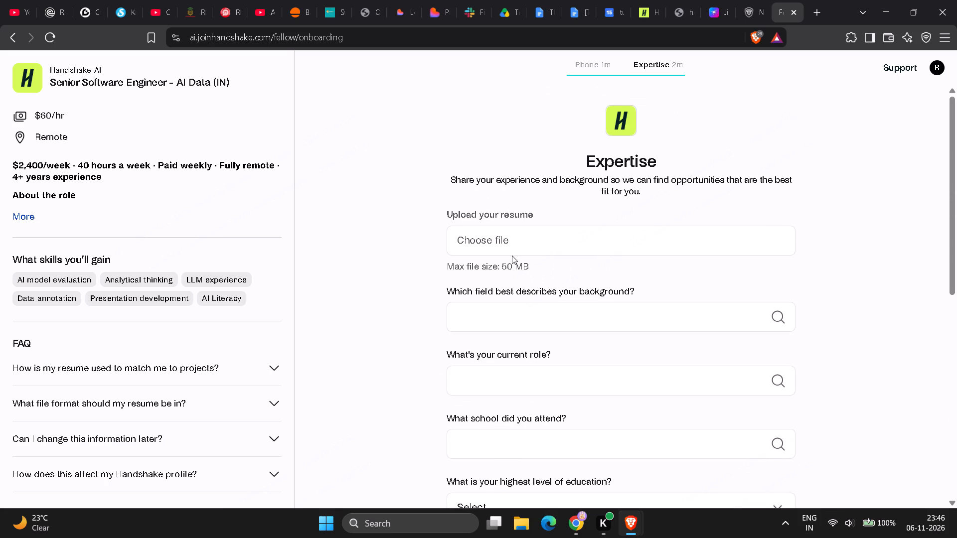
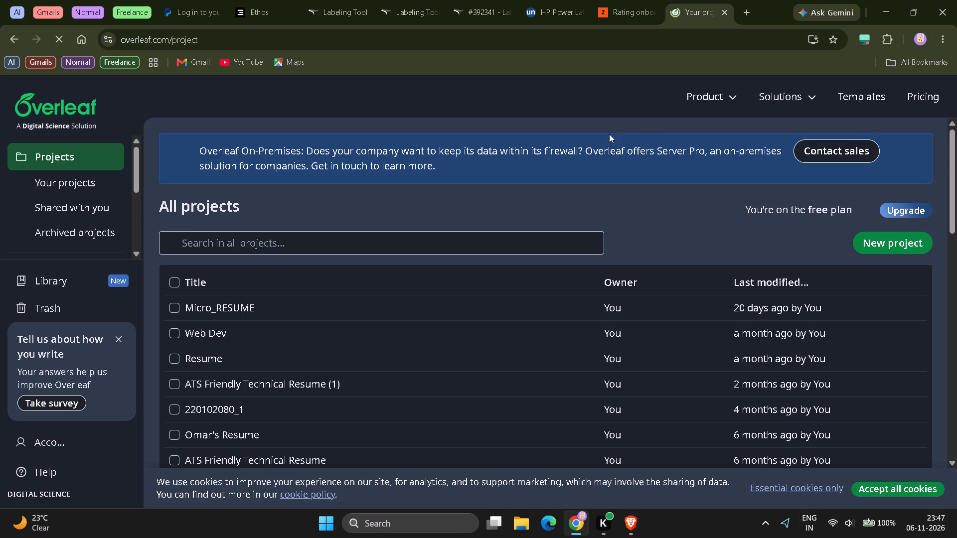
Open the Micro_RESUME project in Overleaf.
click(223, 310)
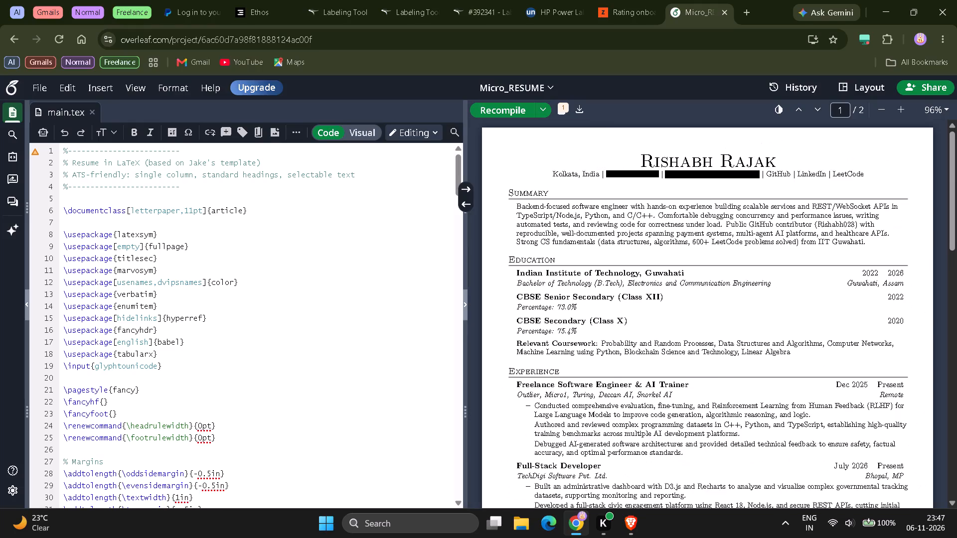
Set the Indian Institute of Technology, Guwahati dates in the resume's Education section to 2018 -- 2022.
scroll(767, 236, down, 2)
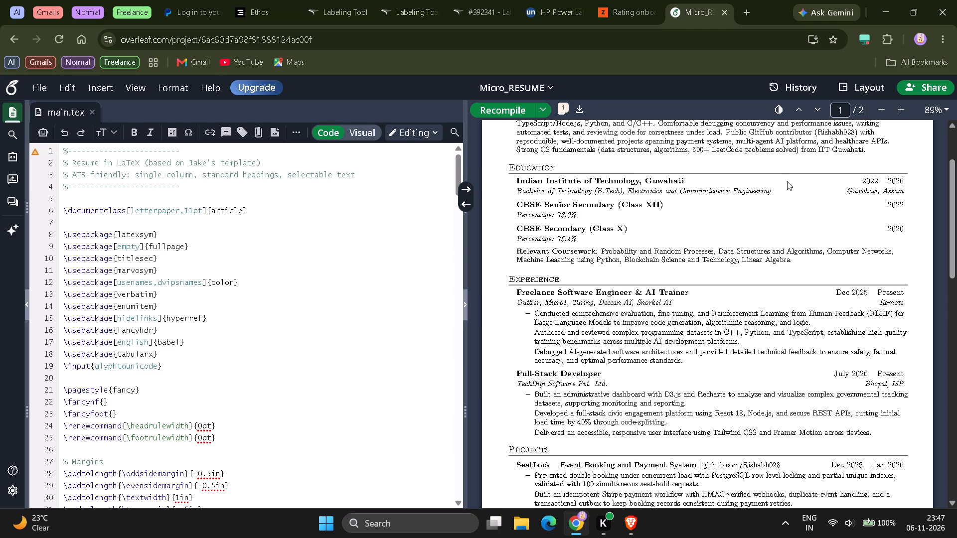
double_click(759, 187)
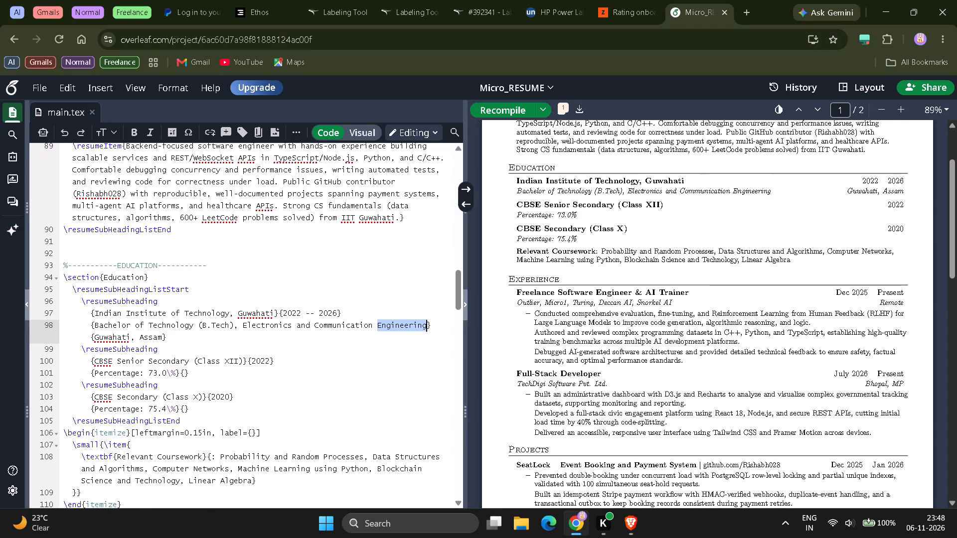
click(302, 312)
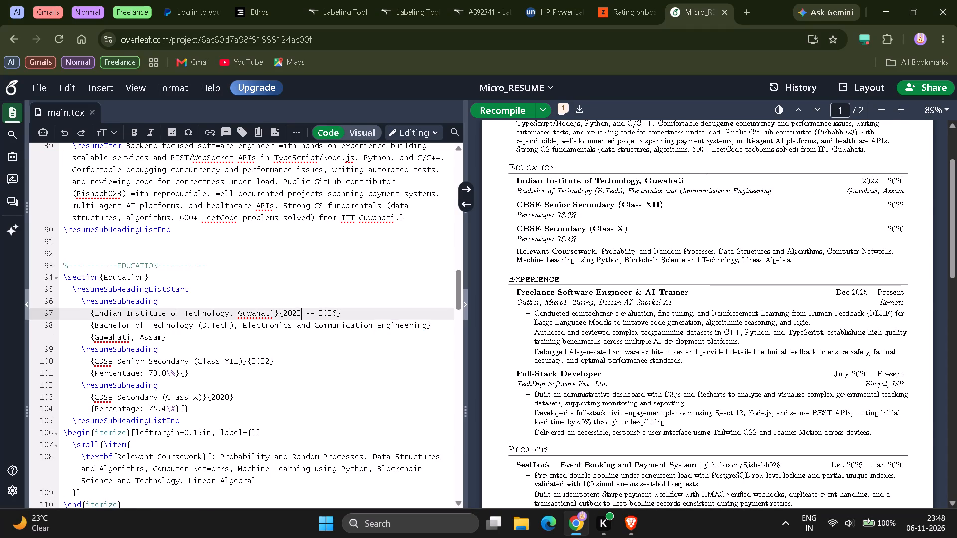
key(BackSpace)
key(BackSpace)
text(18)
click(335, 313)
key(Right)
key(BackSpace)
key(2)
Set the CBSE Senior Secondary (Class XII) year to 2018 and the CBSE Secondary (Class X) year to 2016.
click(269, 360)
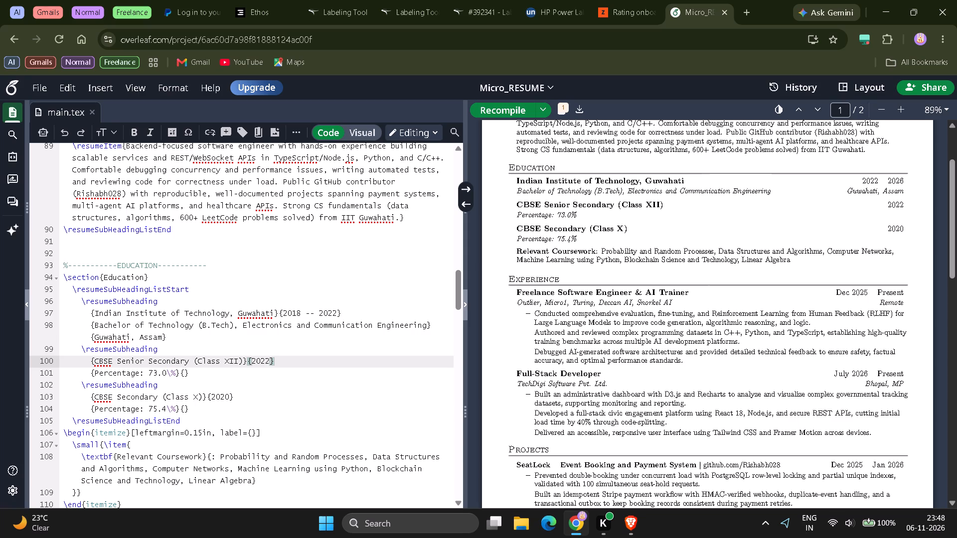
key(BackSpace)
key(BackSpace)
text(18)
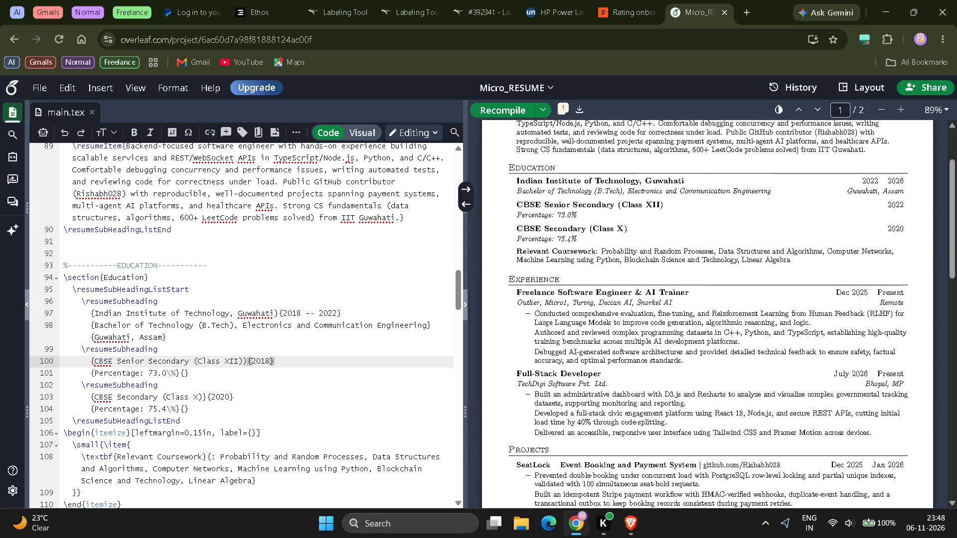
click(231, 398)
key(BackSpace)
key(BackSpace)
text(16)
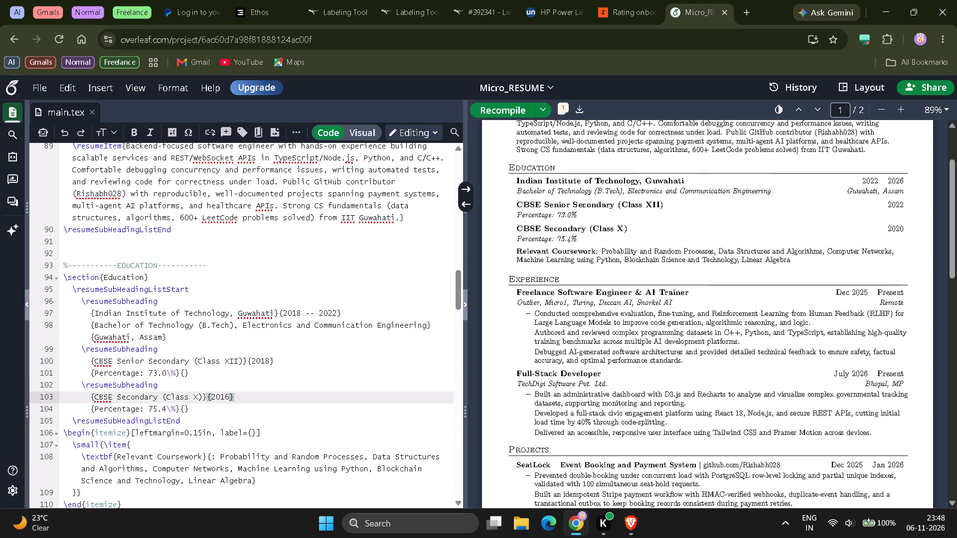
Set the Class XII percentage to 93.0 and the Class X percentage to 95.4.
click(152, 370)
key(BackSpace)
key(9)
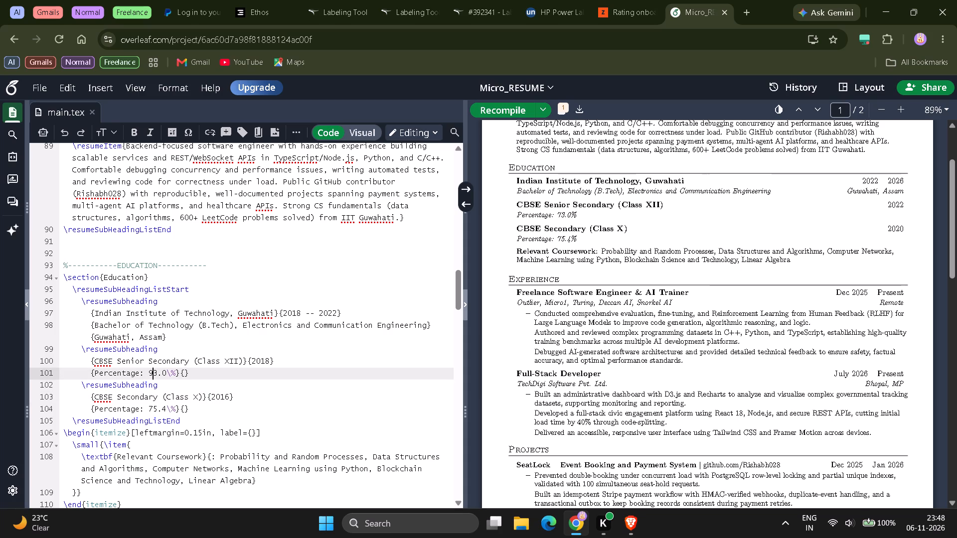
click(154, 410)
key(BackSpace)
key(9)
Set the start year of the Full-Stack Developer entry at TechDigi Software to 2019.
scroll(671, 265, down, 2)
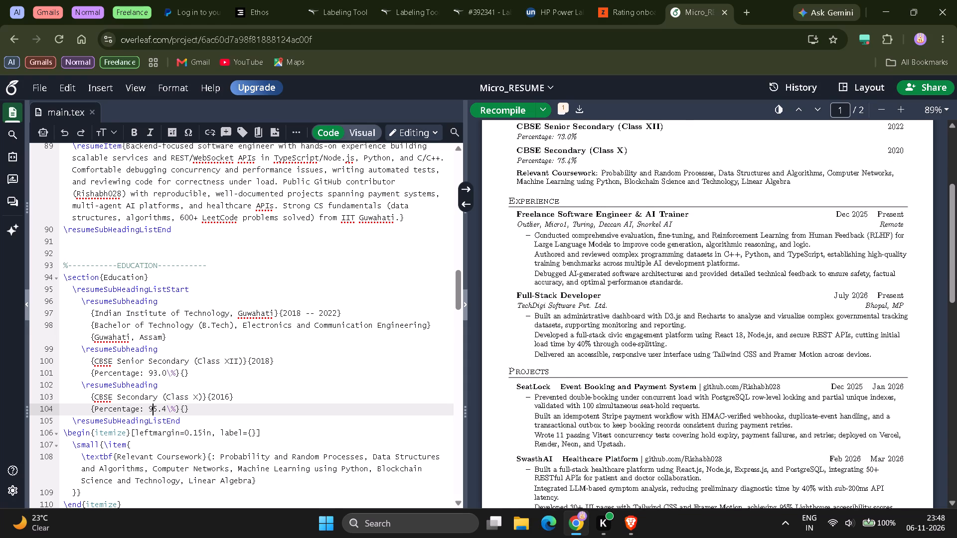
double_click(575, 297)
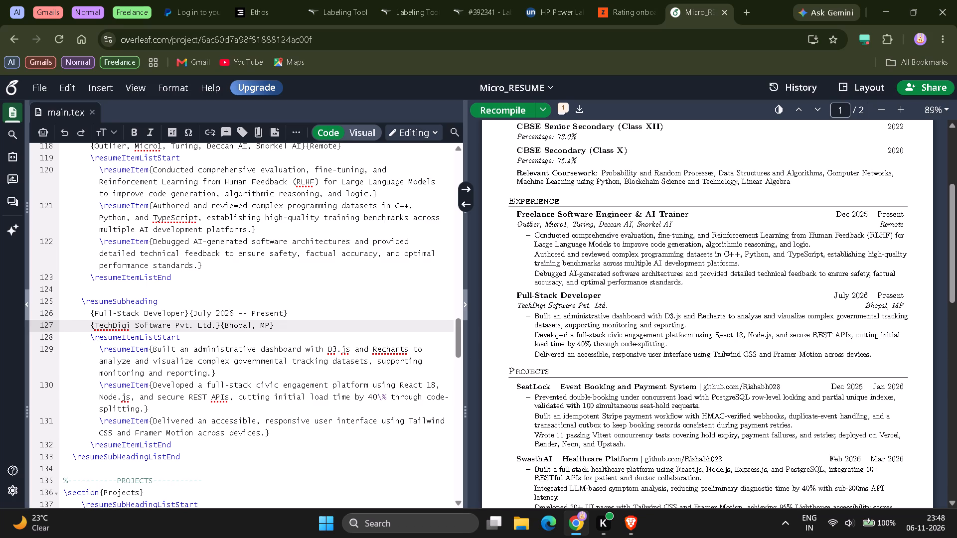
click(231, 313)
key(Right)
key(BackSpace)
key(BackSpace)
key(1)
key(9)
Replace the end date of the Full-Stack Developer entry with July 2019.
click(282, 313)
key(BackSpace)
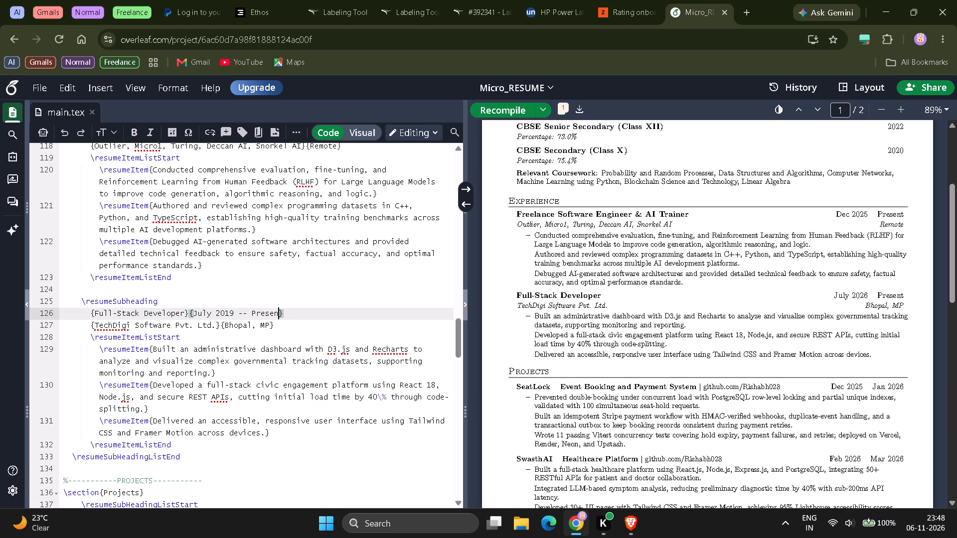
key(BackSpace)
key(BackSpace)
key(BackSpace)
key(BackSpace)
key(BackSpace)
key(BackSpace)
text(uly)
key(space)
text(2018)
key(BackSpace)
key(9)
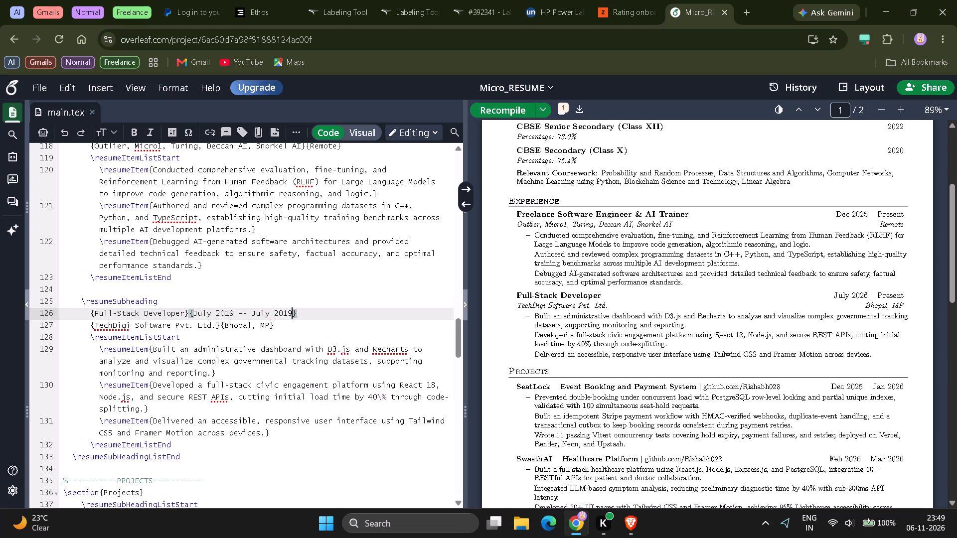
Set the start month of the Full-Stack Developer entry to May.
click(212, 313)
key(BackSpace)
key(BackSpace)
key(BackSpace)
key(BackSpace)
key(m)
text(au)
key(BackSpace)
key(y)
Duplicate the whole Full-Stack Developer block, including its closing \resumeSubHeadingListEnd line, above the original, with a blank line between the copies.
drag(79, 301, 200, 442)
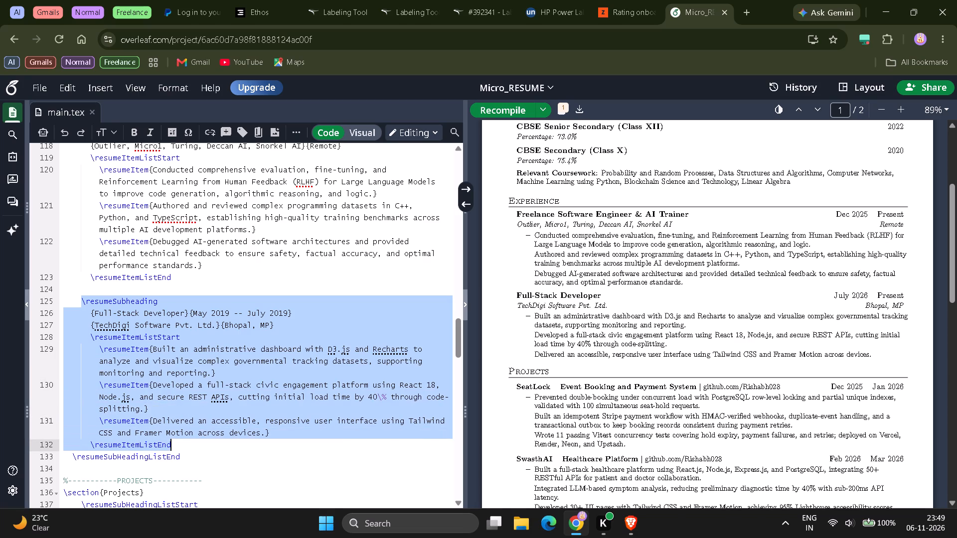
drag(200, 442, 203, 453)
key(ctrl+c)
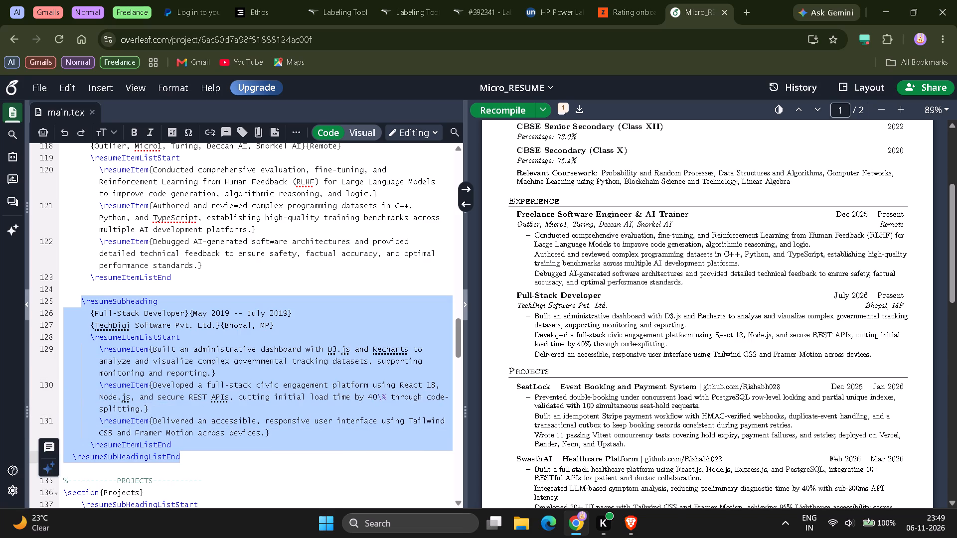
click(170, 287)
key(Return)
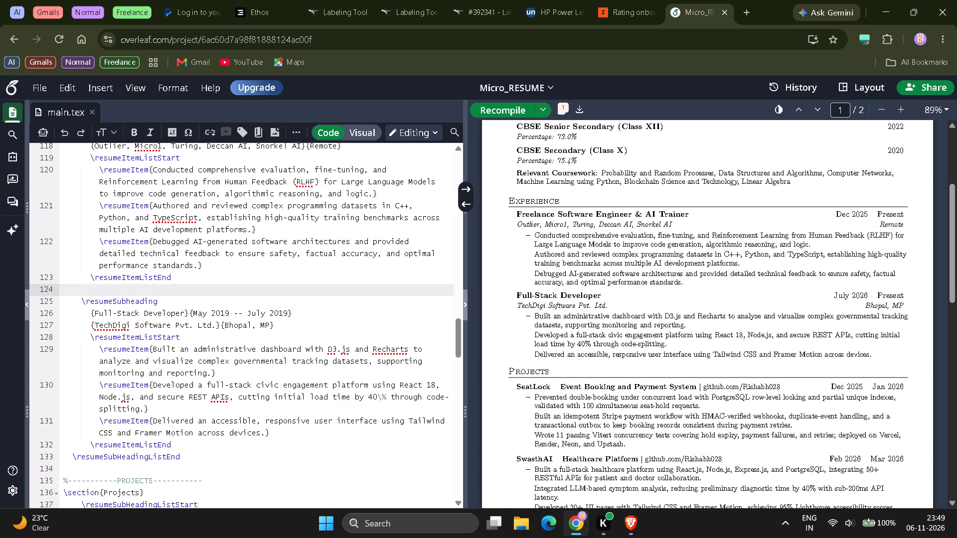
key(space)
key(space)
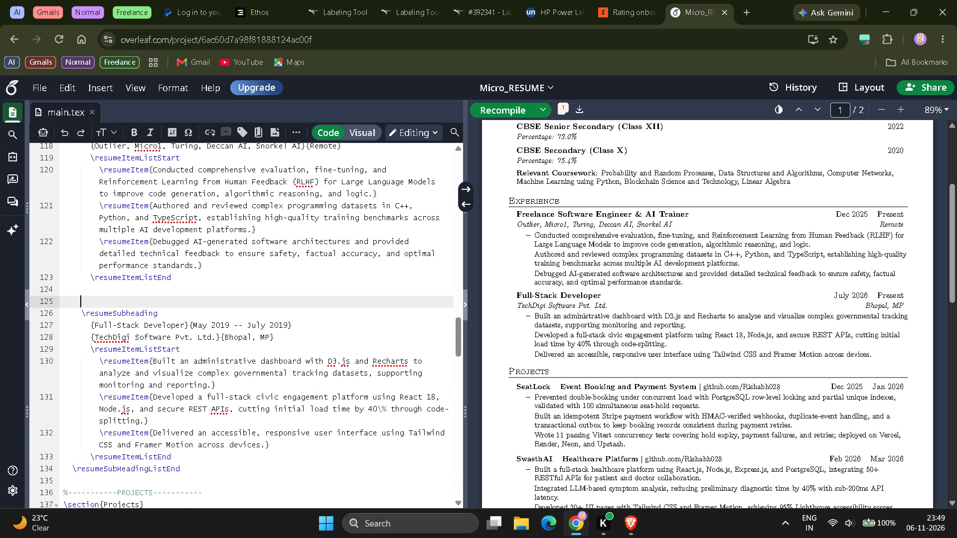
key(ctrl+v)
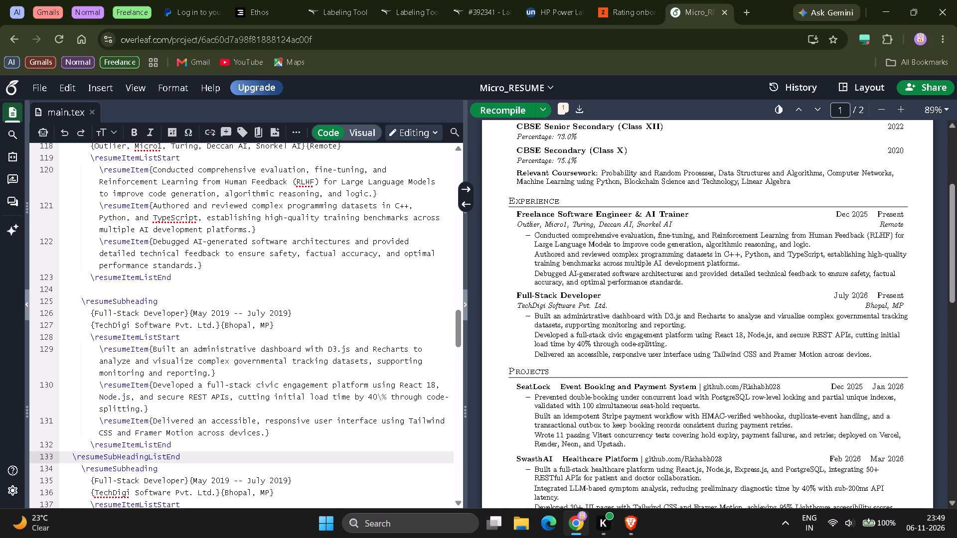
key(shift+Return)
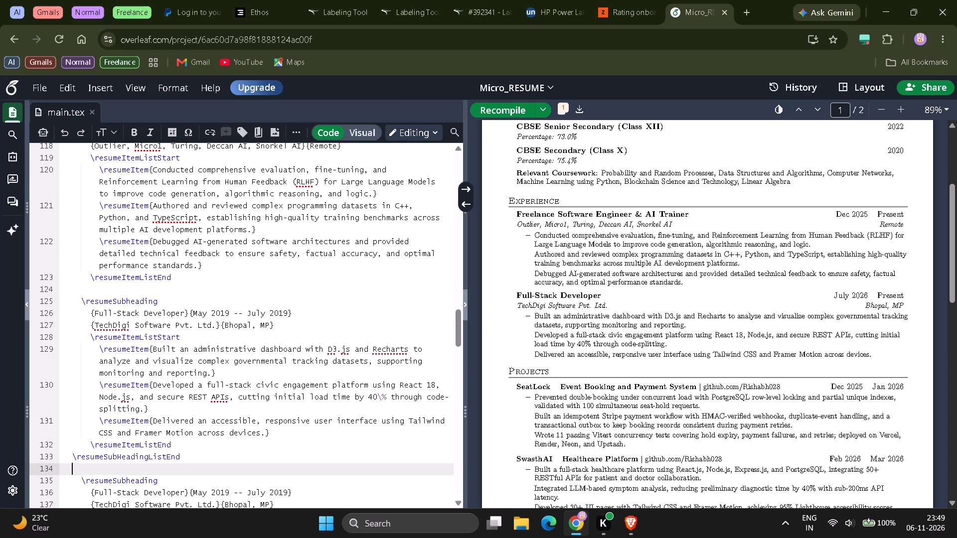
Change the job title in the upper copy of the Full-Stack Developer entry to Software Engineer.
click(185, 311)
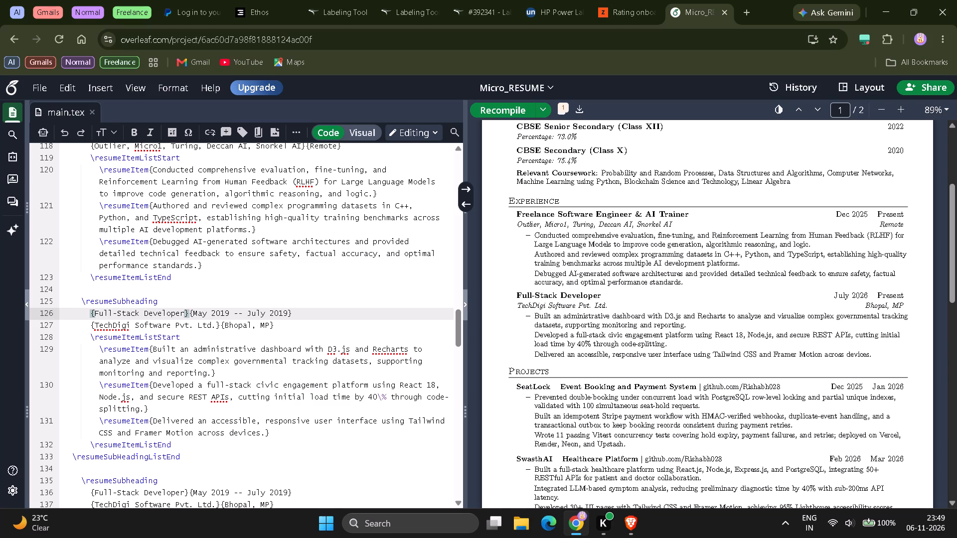
key(BackSpace)
key(BackSpace)
key(BackSpace)
key(BackSpace)
key(BackSpace)
key(BackSpace)
key(BackSpace)
key(BackSpace)
key(BackSpace)
key(BackSpace)
key(BackSpace)
key(BackSpace)
key(BackSpace)
key(BackSpace)
key(BackSpace)
key(BackSpace)
key(BackSpace)
key(BackSpace)
key(BackSpace)
key(BackSpace)
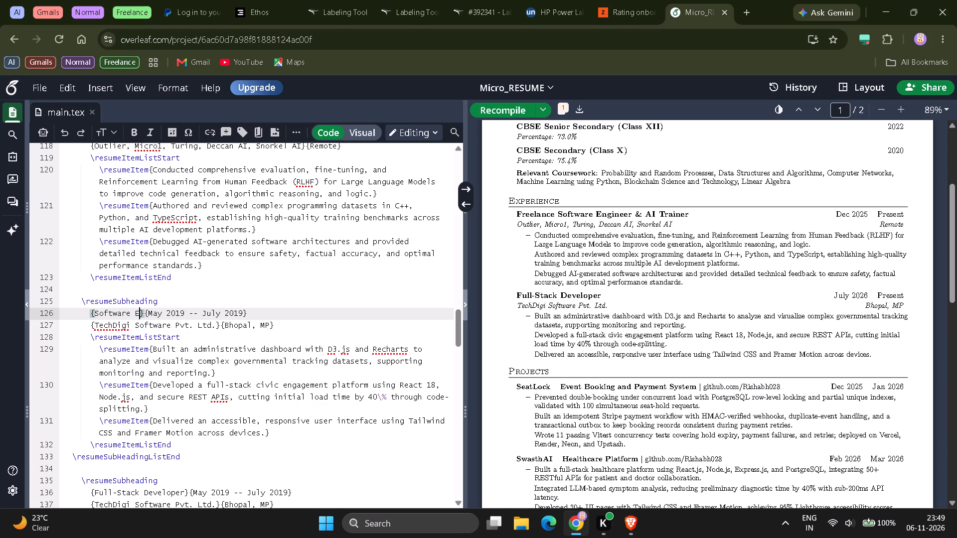
text(ngineer)
Replace the company name in the Software Engineer entry with Embark.
drag(215, 326, 108, 327)
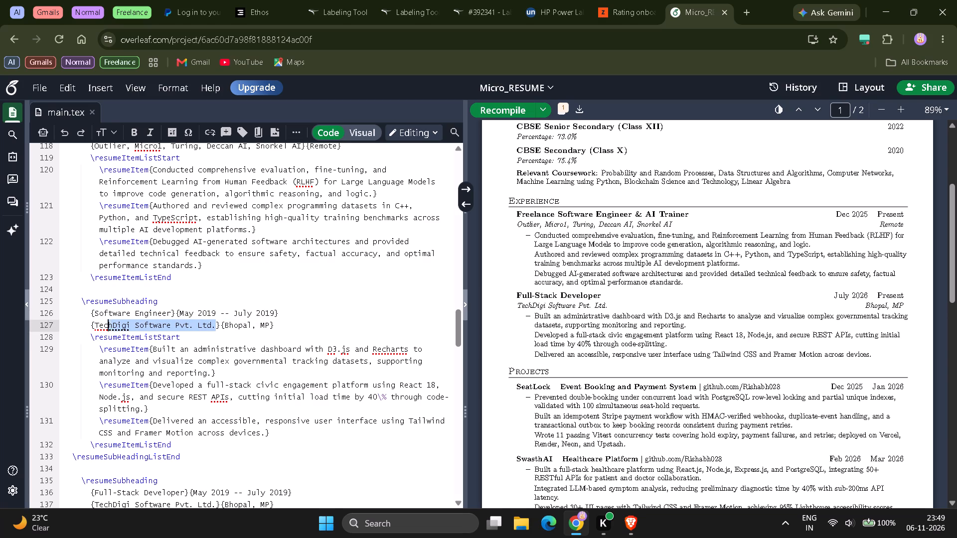
drag(108, 327, 96, 327)
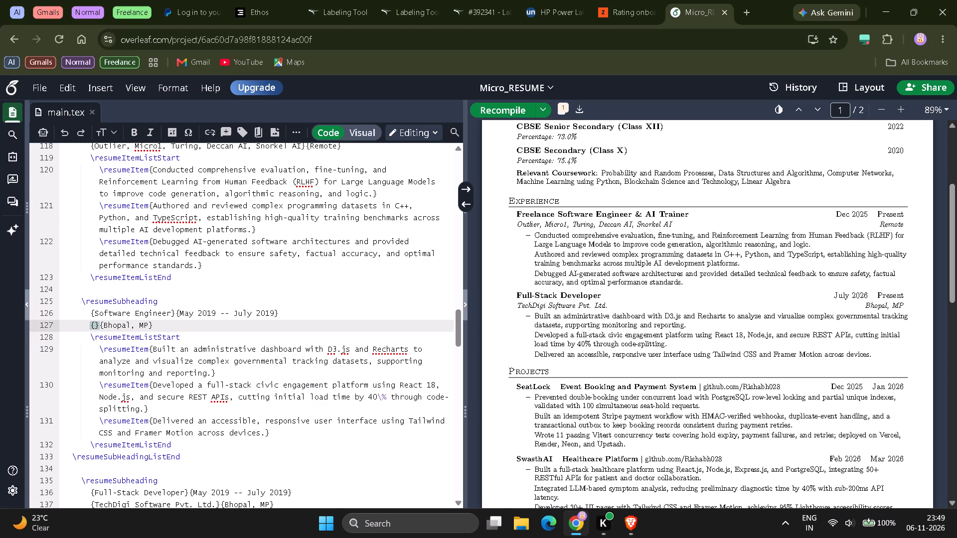
key(m)
text(bark)
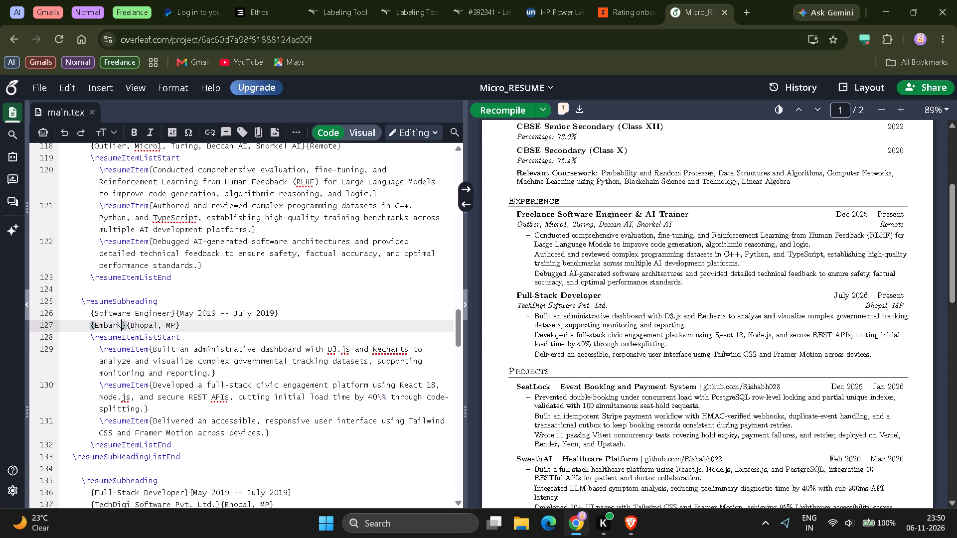
Change the Embark entry's location to Pune, with no state after it.
click(158, 324)
key(BackSpace)
key(BackSpace)
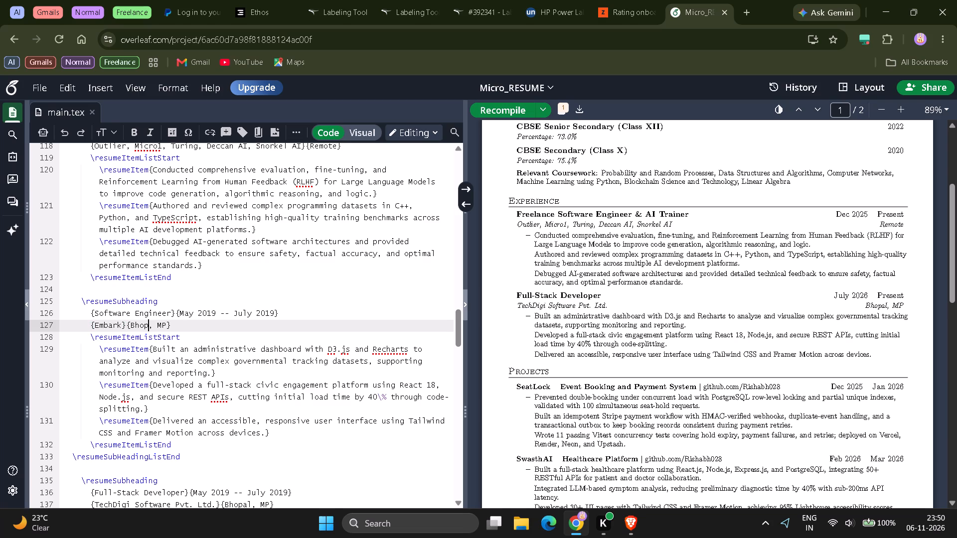
key(BackSpace)
key(BackSpace)
key(BackSpace)
key(BackSpace)
key(p)
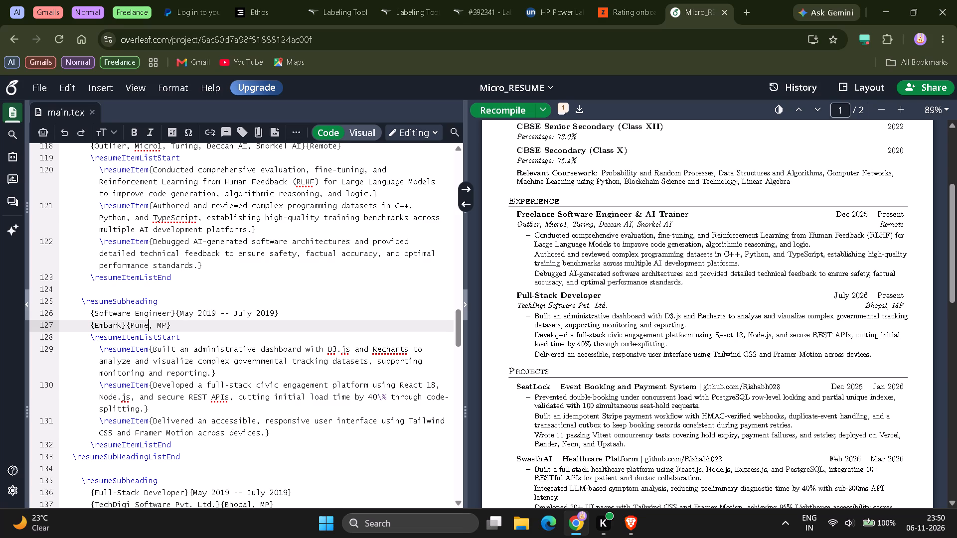
click(167, 326)
key(BackSpace)
key(BackSpace)
key(BackSpace)
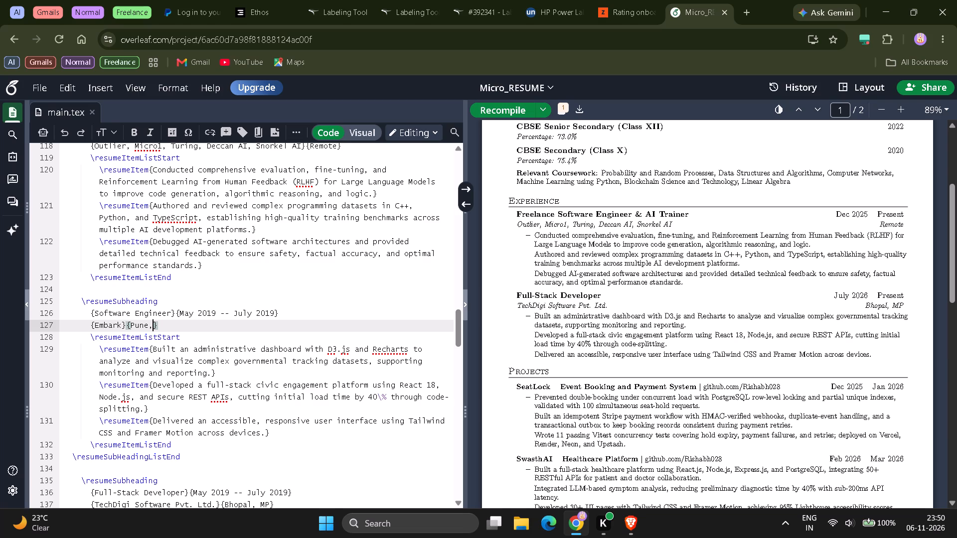
key(BackSpace)
Rewrite Embark's first bullet as "Architectured back end services supporting vehicle logistics workflows Enabling dispatch systems to process 12K segments events per day with reliable status synchronisation.".
drag(152, 348, 215, 373)
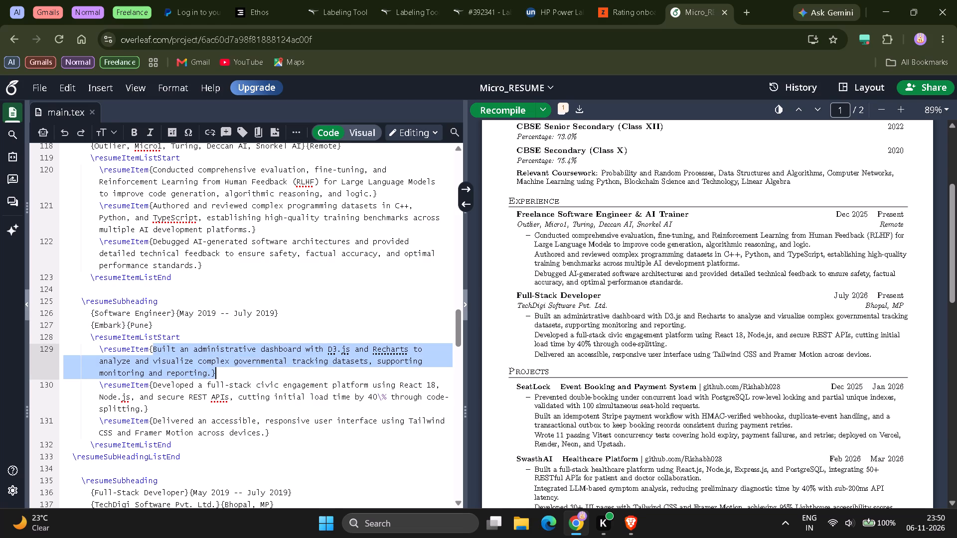
drag(215, 373, 211, 373)
key(BackSpace)
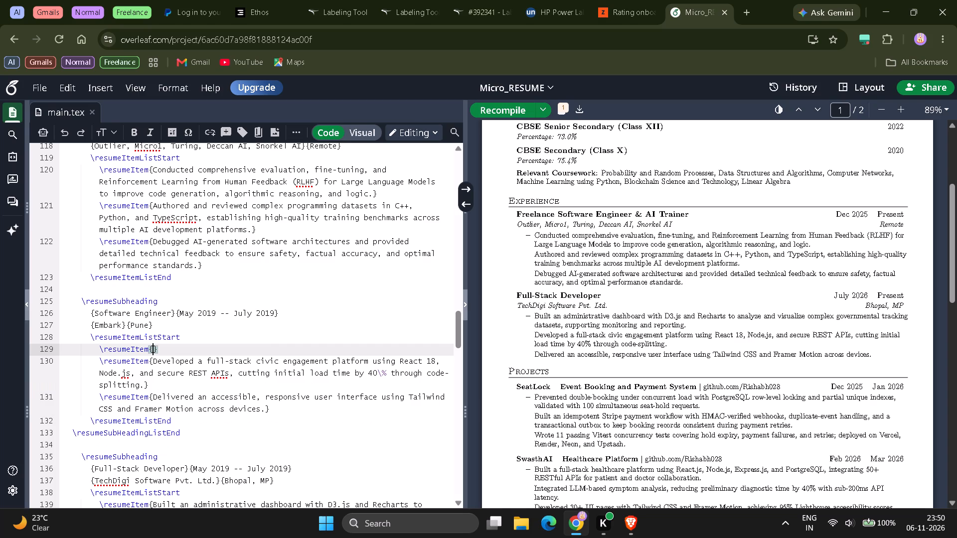
key(super+h)
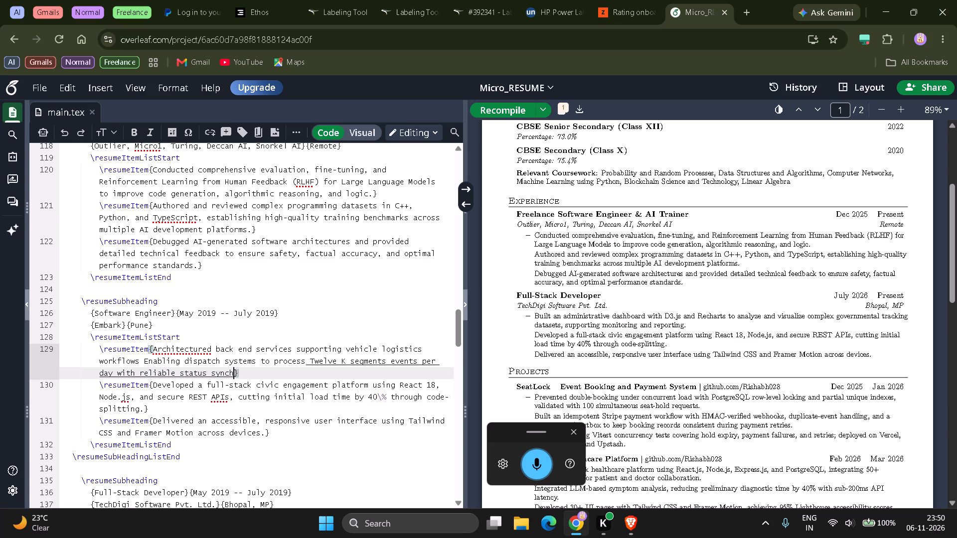
key(period)
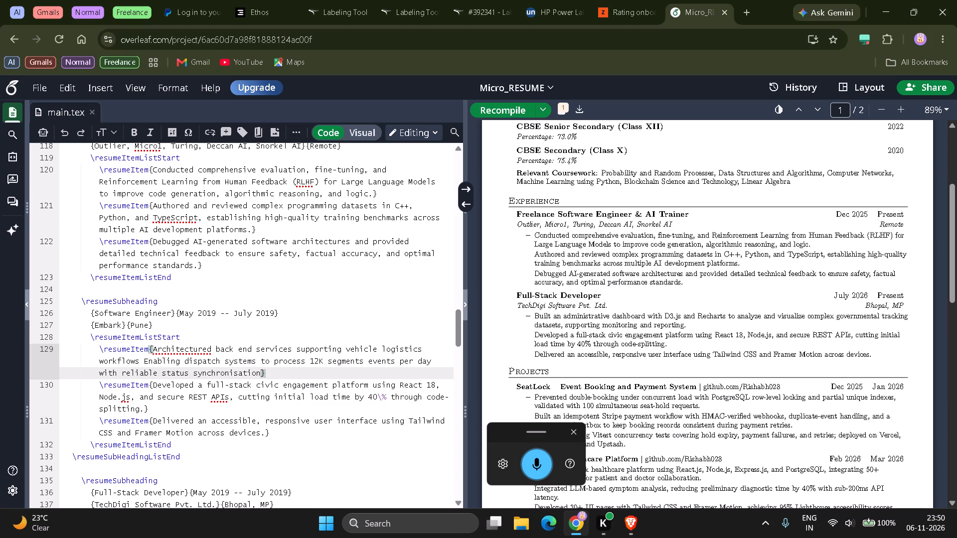
In Embark's first bullet, put a tilde before 12K, add a comma after "workflows" and make "enabling" lowercase.
click(308, 360)
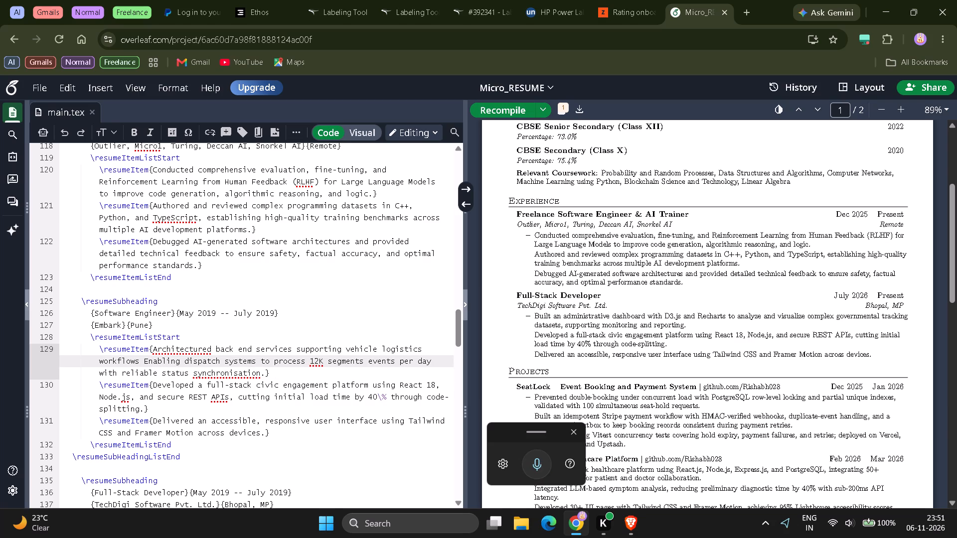
key(Right)
key(shift+asciitilde)
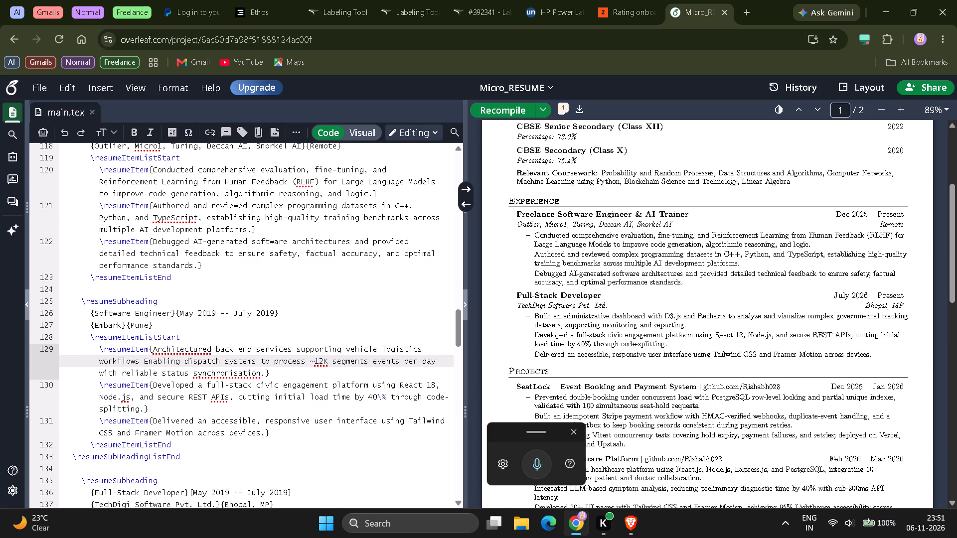
click(198, 351)
click(139, 361)
key(comma)
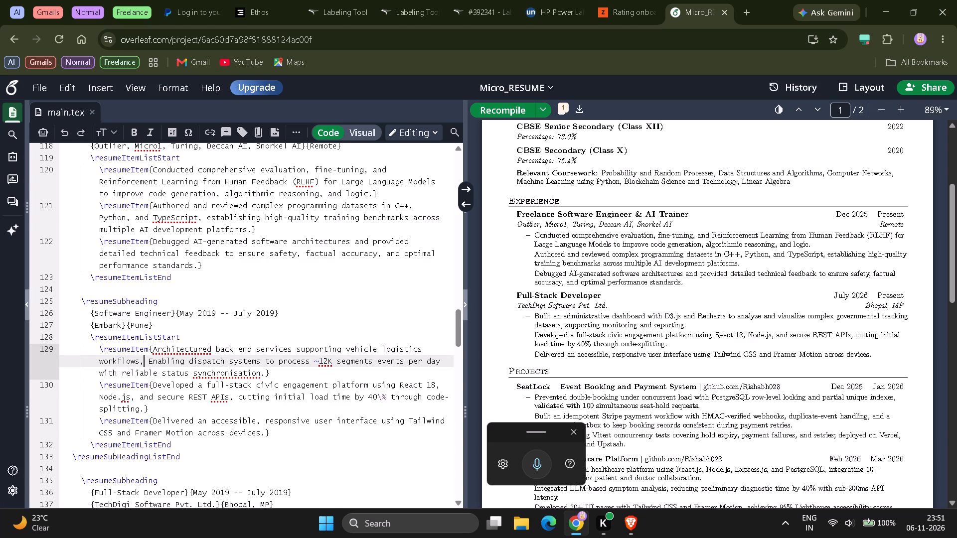
click(153, 364)
key(BackSpace)
key(e)
click(333, 360)
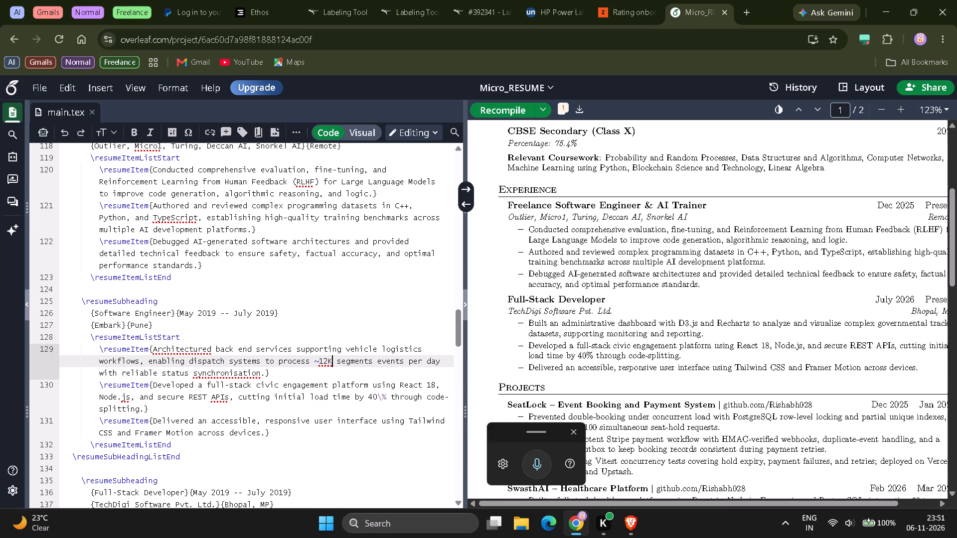
right_click(761, 270)
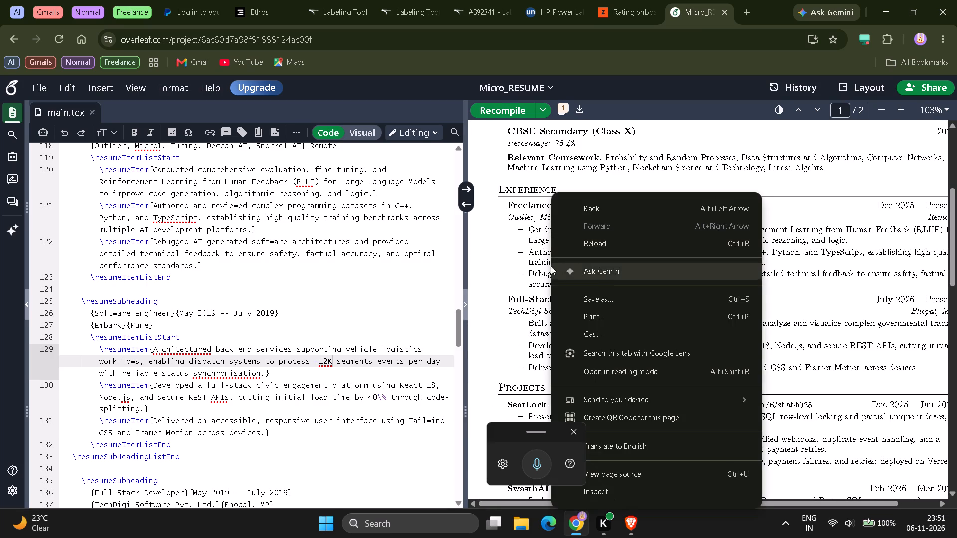
click(526, 271)
Rewrite Embark's second bullet: "Optimised route planning queries in a microservices environment Using python and post degree sql Reducing average api response time by 38% during peak operations".
scroll(269, 391, down, 1)
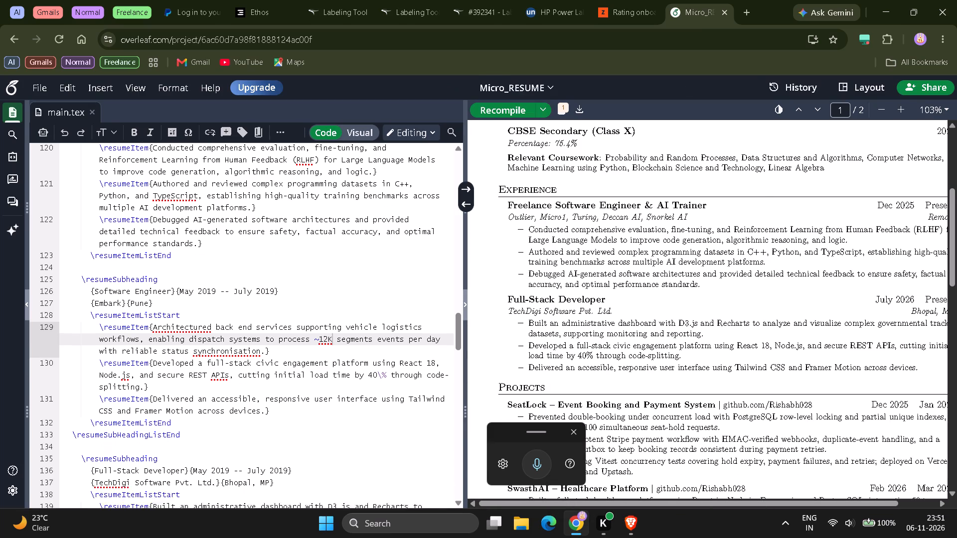
scroll(269, 391, down, 1)
drag(153, 333, 137, 352)
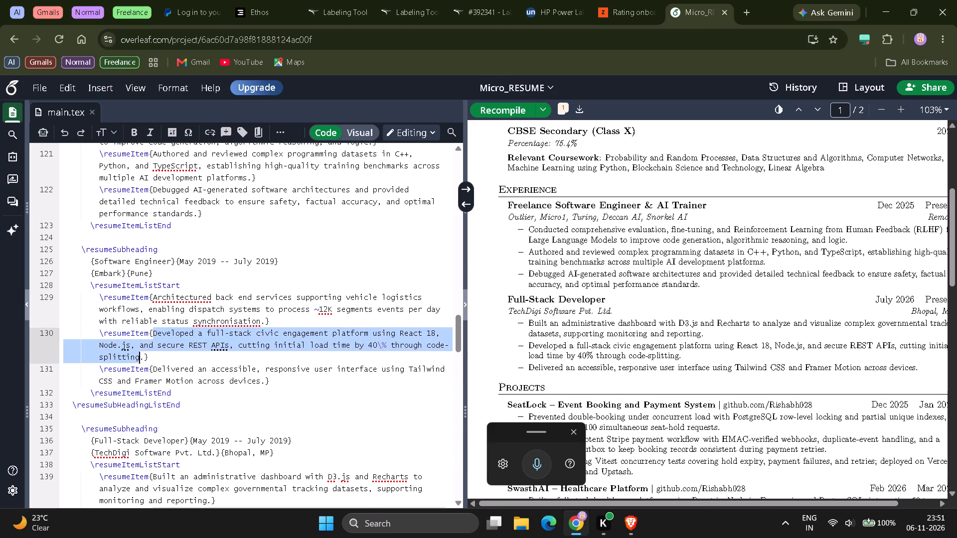
drag(137, 352, 143, 356)
key(BackSpace)
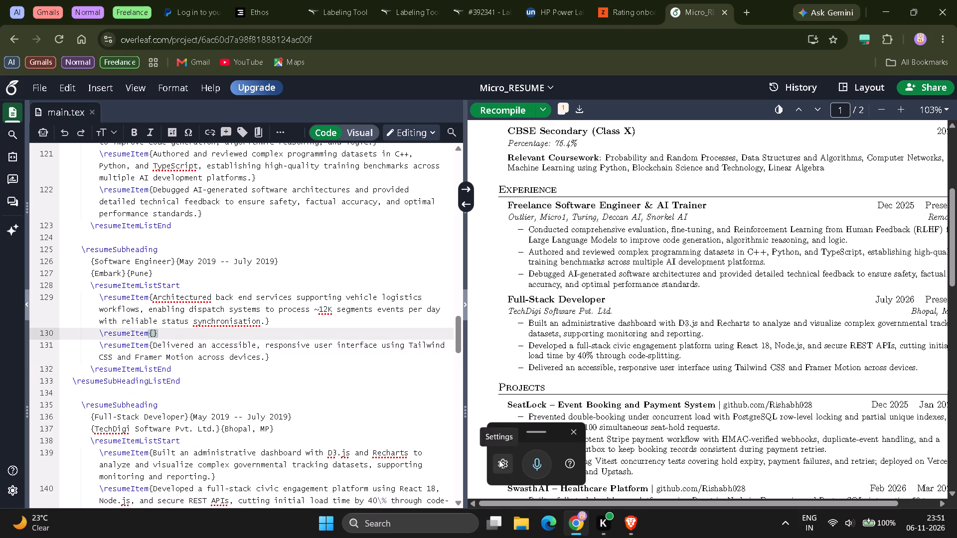
click(536, 468)
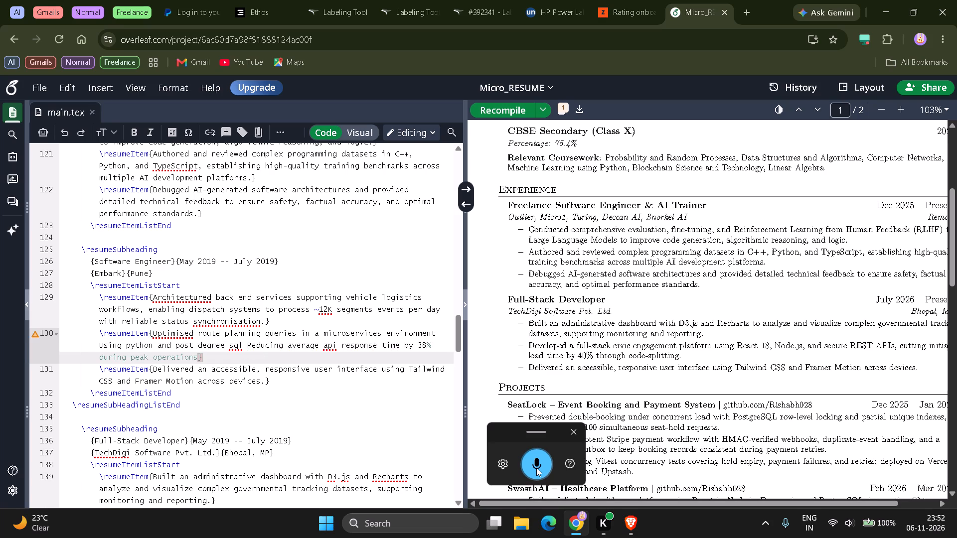
click(536, 468)
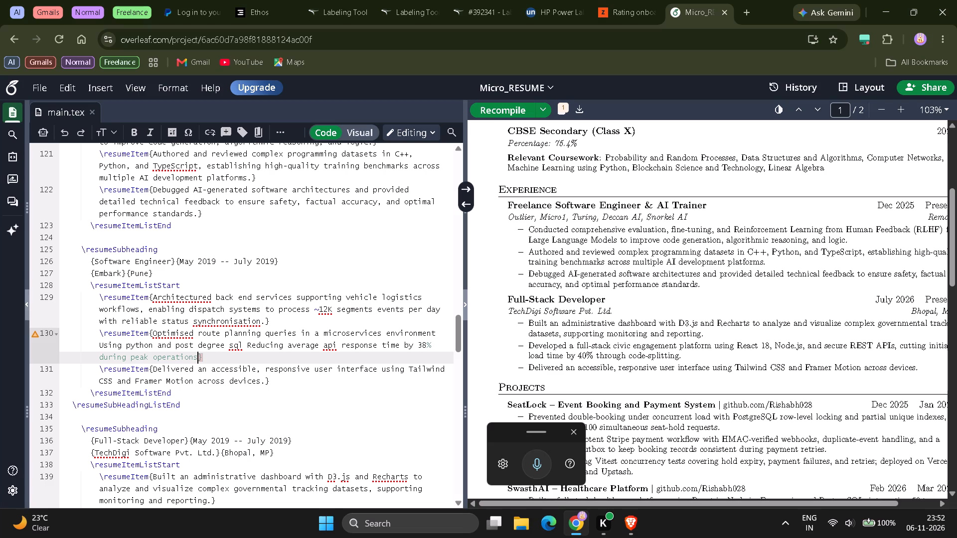
In Embark's second bullet, change the spelling to "Optimized" and hyphenate "route-planning".
click(185, 332)
key(BackSpace)
key(z)
click(264, 332)
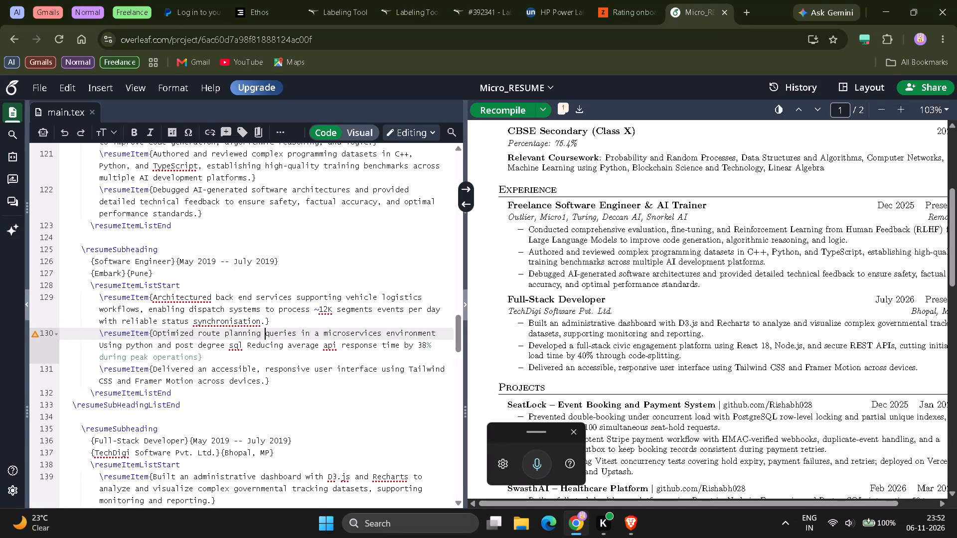
click(227, 330)
key(BackSpace)
key(minus)
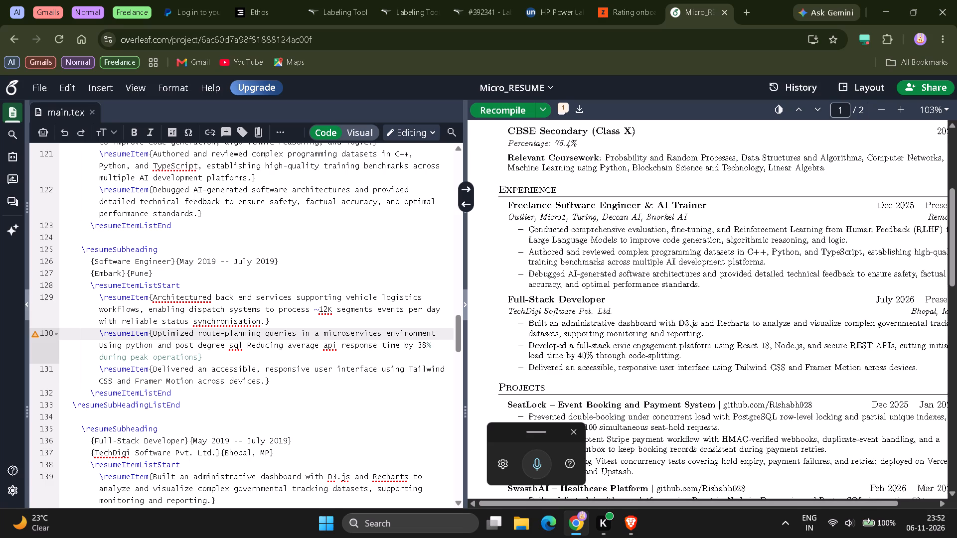
Replace "post degree sql" with "PostgreSQL" in Embark's second bullet.
click(230, 346)
key(BackSpace)
key(BackSpace)
key(BackSpace)
key(BackSpace)
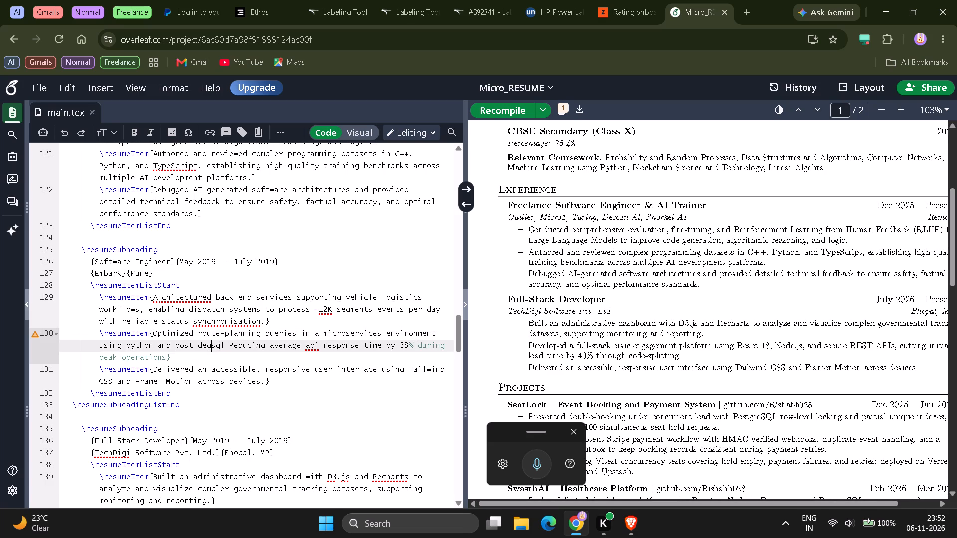
key(BackSpace)
key(BackSpace)
key(BackSpace)
key(BackSpace)
key(g)
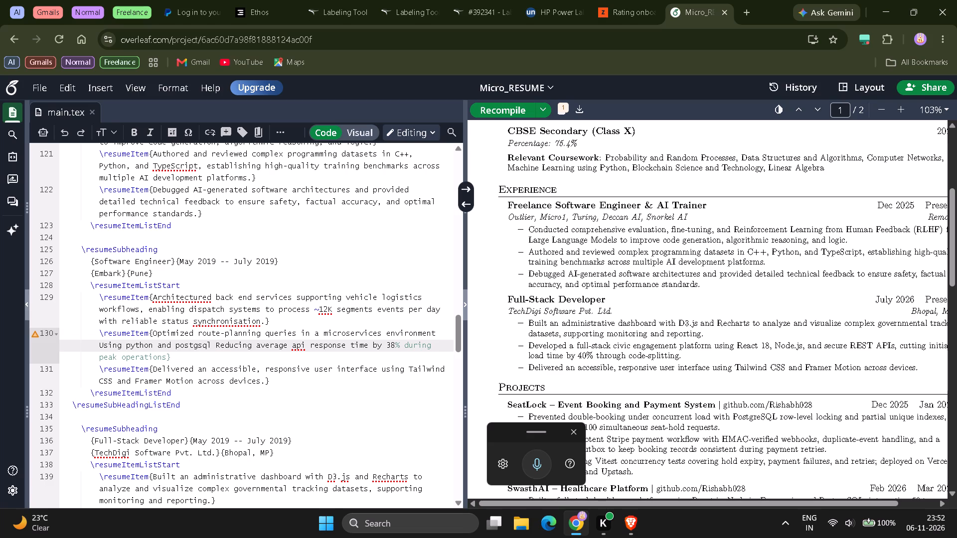
key(BackSpace)
key(BackSpace)
key(BackSpace)
key(BackSpace)
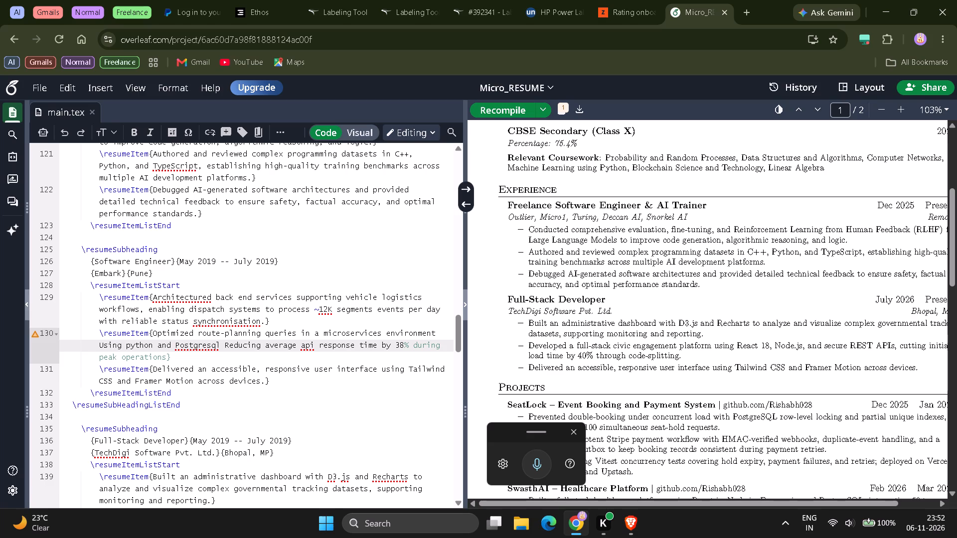
key(Right)
key(Right)
key(Right)
key(BackSpace)
key(BackSpace)
key(BackSpace)
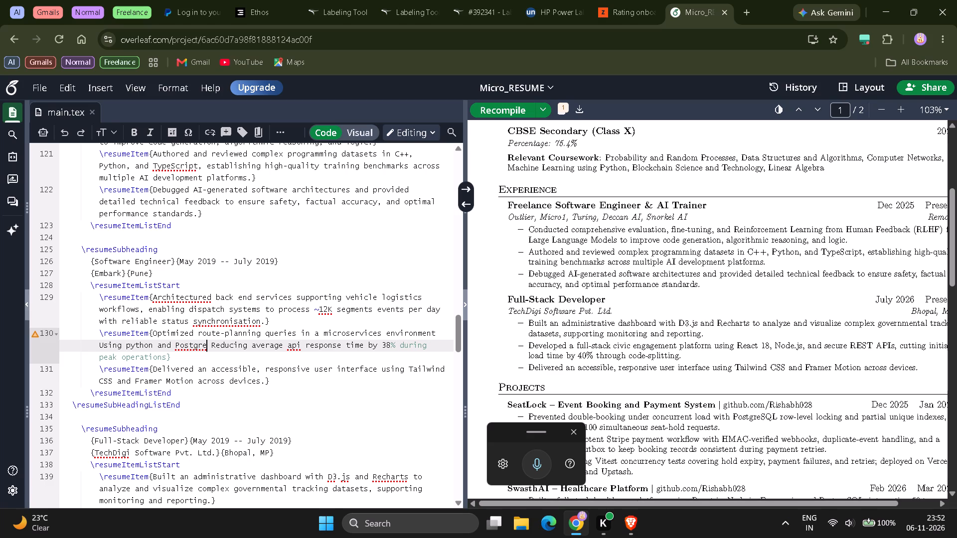
text(SQL)
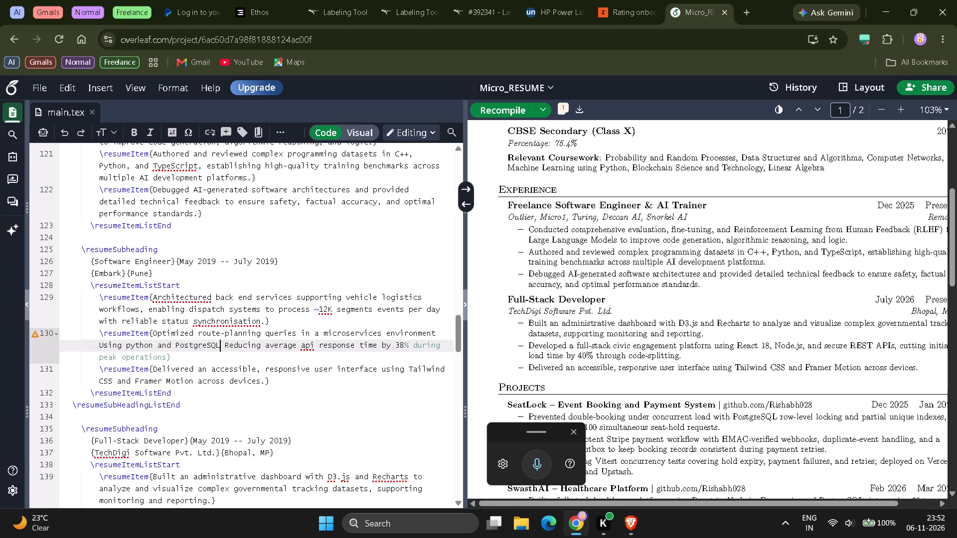
In Embark's second bullet, add a comma after PostgreSQL, make "reducing" lowercase and capitalise "API".
key(comma)
key(Right)
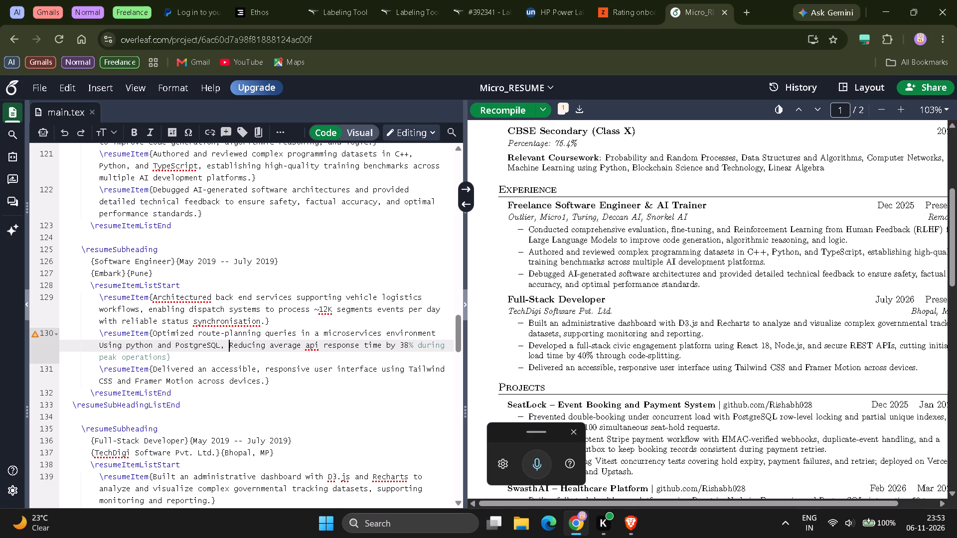
key(Right)
key(BackSpace)
key(r)
click(320, 346)
key(BackSpace)
key(BackSpace)
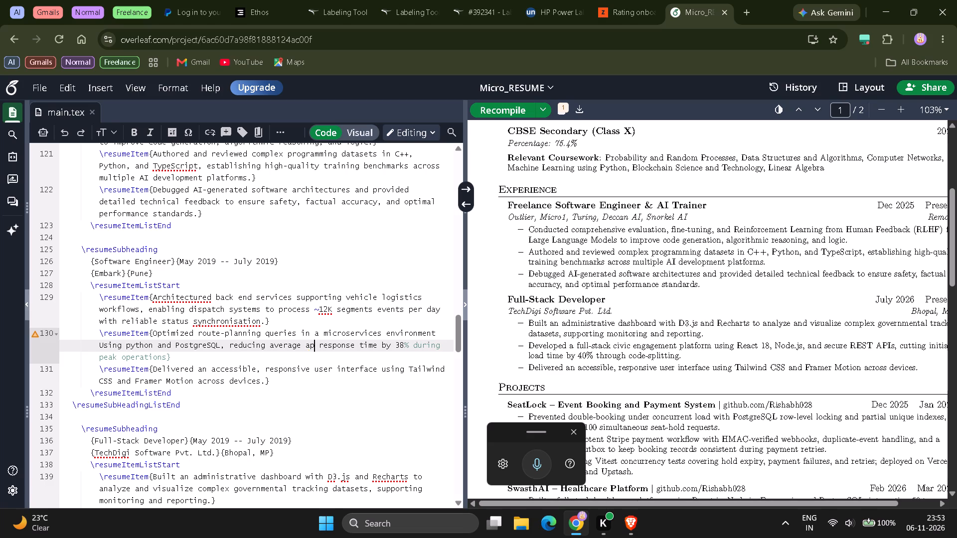
text(API)
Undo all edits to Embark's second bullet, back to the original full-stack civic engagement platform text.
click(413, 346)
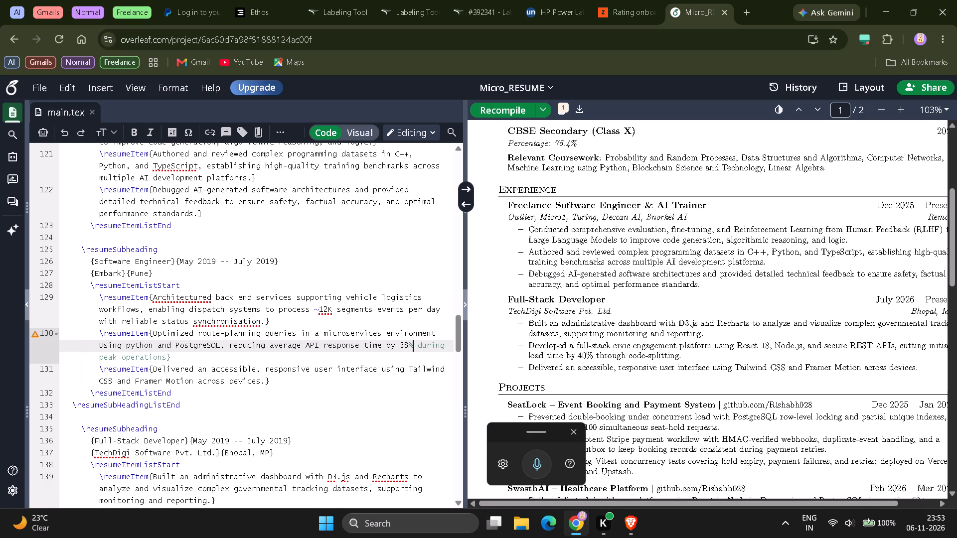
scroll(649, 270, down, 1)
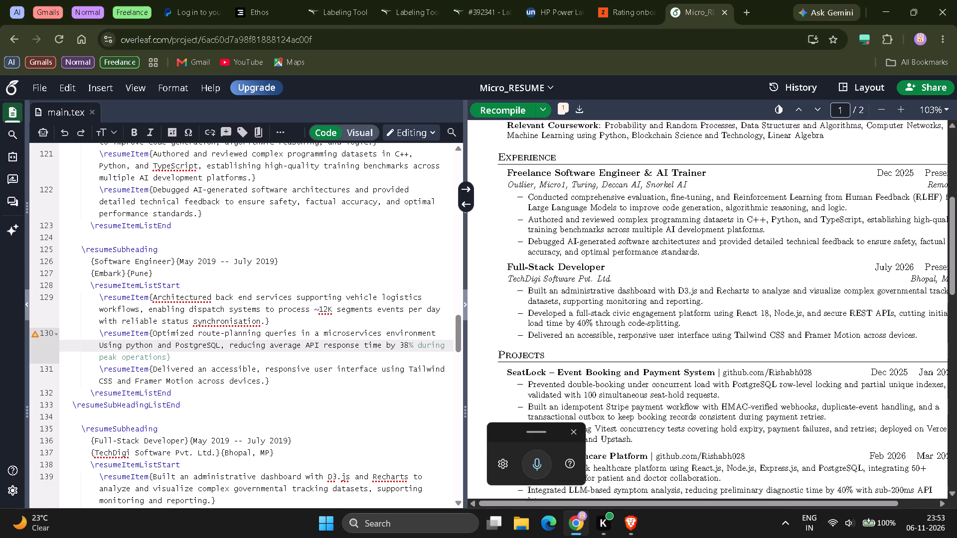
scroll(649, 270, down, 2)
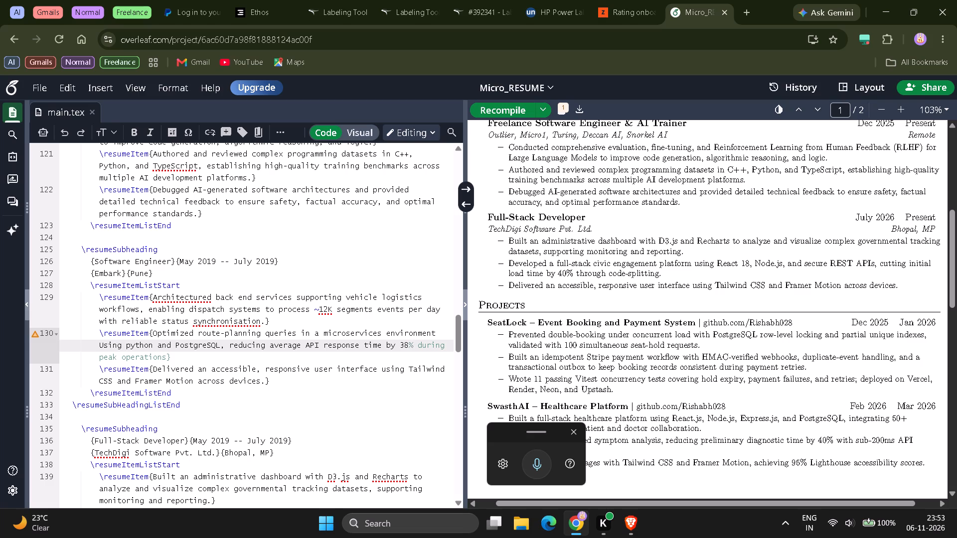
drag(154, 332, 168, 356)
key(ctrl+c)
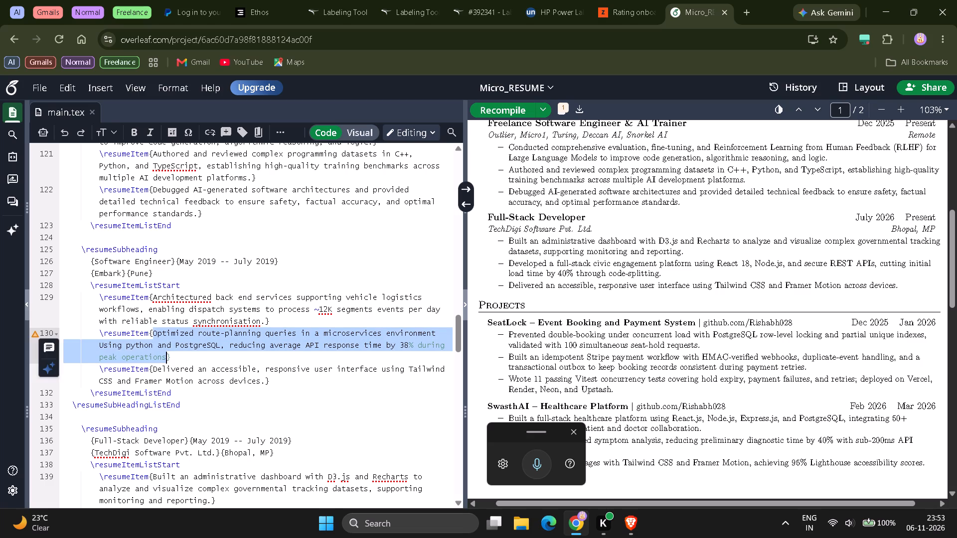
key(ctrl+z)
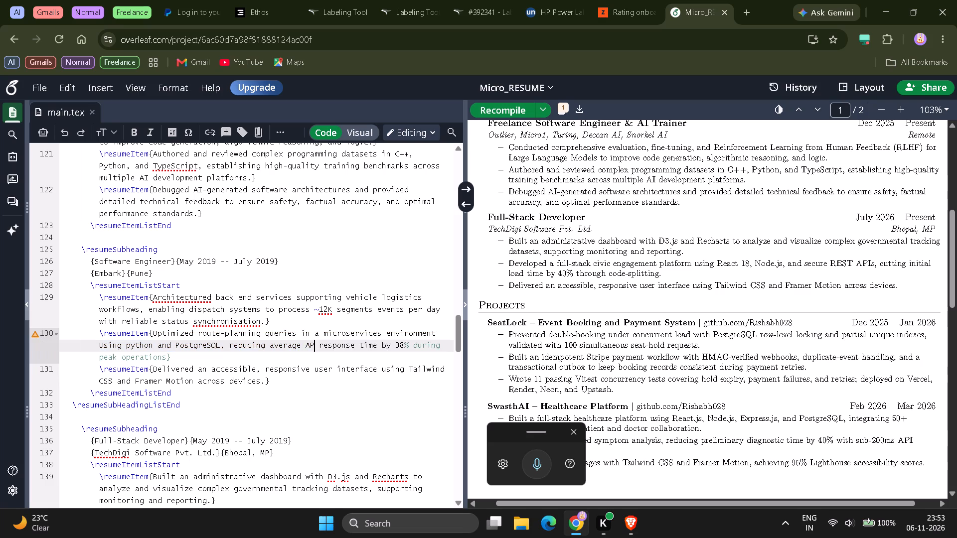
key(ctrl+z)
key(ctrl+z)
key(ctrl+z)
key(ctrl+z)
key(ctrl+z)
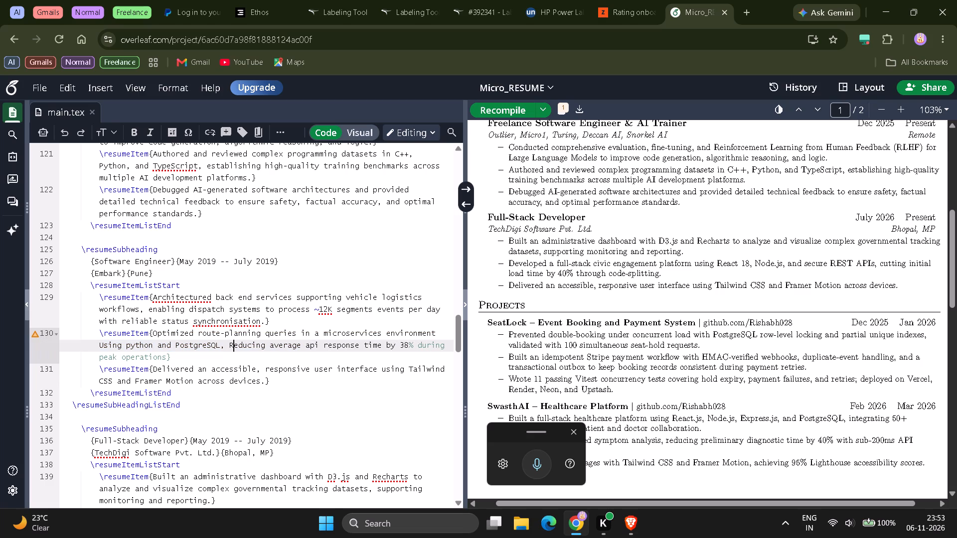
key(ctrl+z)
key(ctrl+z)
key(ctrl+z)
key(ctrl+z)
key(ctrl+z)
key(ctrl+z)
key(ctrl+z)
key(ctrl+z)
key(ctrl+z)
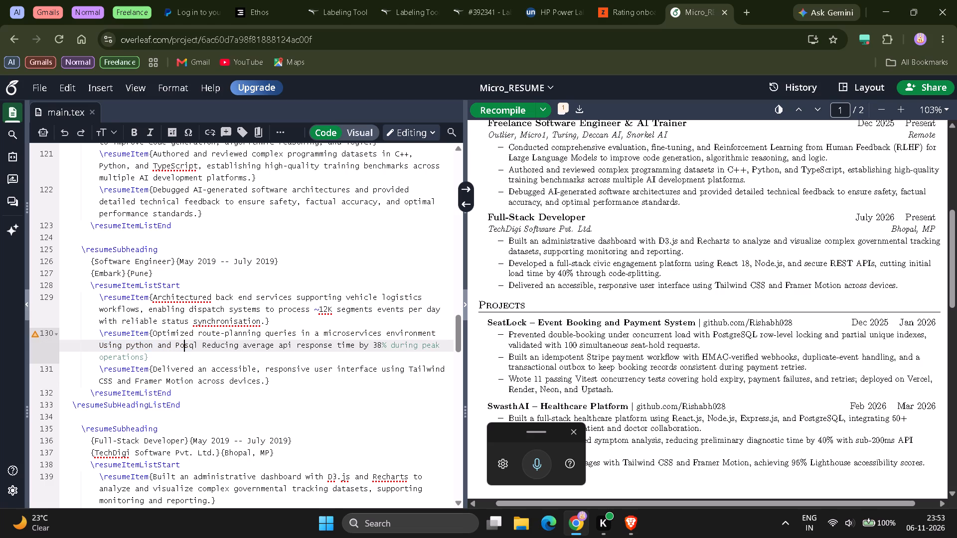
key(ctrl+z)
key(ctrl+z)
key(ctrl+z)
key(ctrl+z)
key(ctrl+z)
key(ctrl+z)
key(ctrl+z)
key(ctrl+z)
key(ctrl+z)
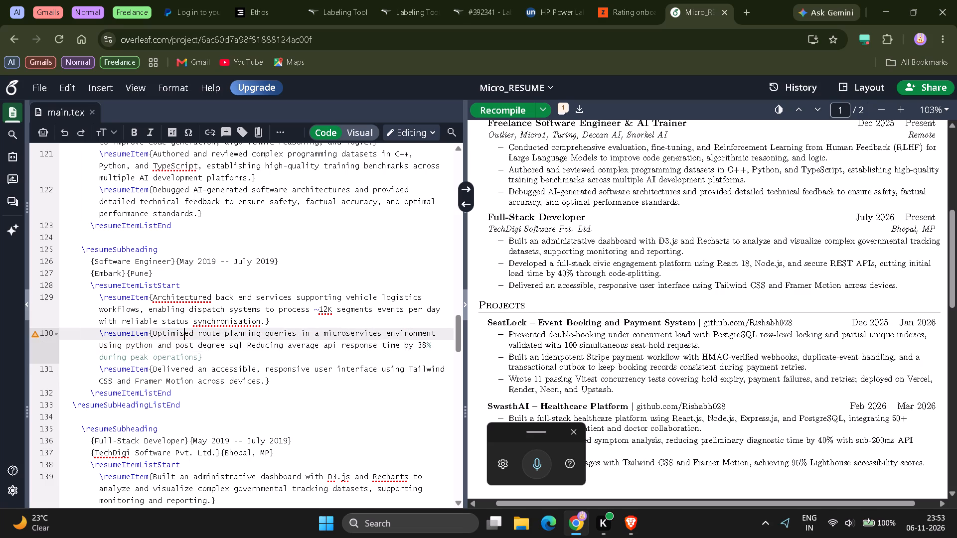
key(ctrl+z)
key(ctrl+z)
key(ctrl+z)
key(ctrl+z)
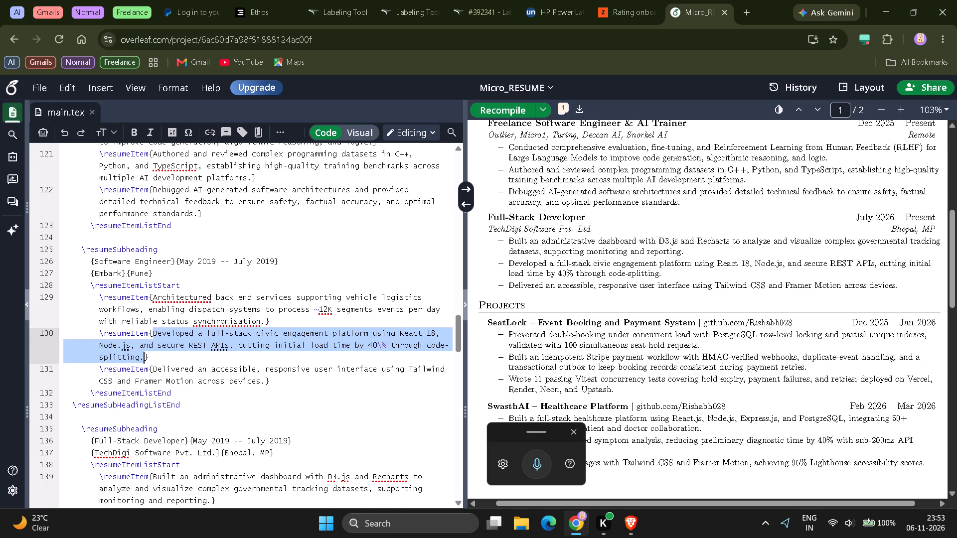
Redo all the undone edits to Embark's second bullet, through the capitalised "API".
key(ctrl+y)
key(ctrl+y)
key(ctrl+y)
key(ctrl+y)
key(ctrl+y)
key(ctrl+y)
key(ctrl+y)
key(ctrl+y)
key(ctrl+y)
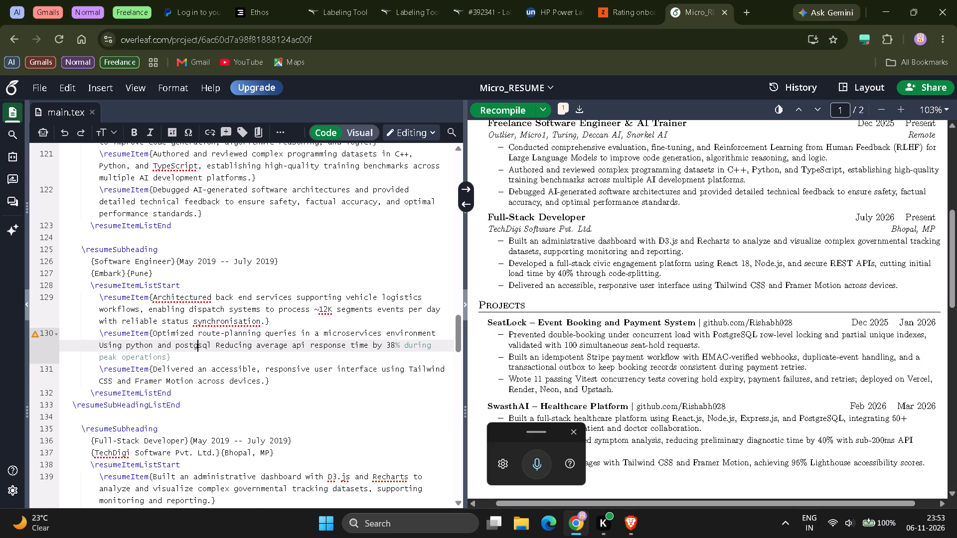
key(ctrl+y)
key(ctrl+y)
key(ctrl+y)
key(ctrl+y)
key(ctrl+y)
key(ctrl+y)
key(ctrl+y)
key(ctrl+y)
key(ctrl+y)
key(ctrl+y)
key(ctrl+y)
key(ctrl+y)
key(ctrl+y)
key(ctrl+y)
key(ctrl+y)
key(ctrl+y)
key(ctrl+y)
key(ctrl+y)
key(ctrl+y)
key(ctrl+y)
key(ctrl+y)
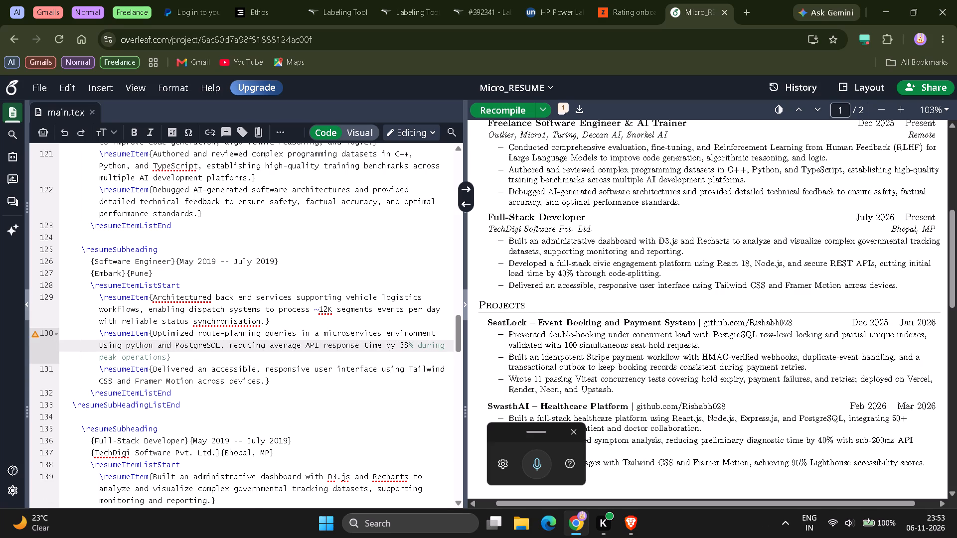
Escape the percent sign after 38 in Embark's second bullet with a backslash.
click(407, 346)
key(slash)
key(BackSpace)
key(backslash)
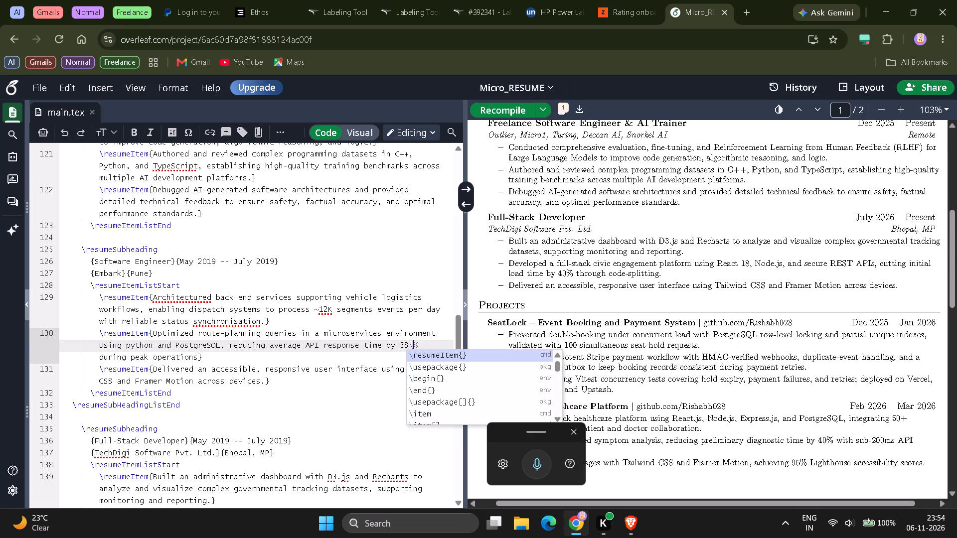
Rewrite Embark's third bullet as "Implemented automated validation cheques across segment adjacent Pipelines improving operational Data accuracy across five core internal systems used by dispatch teams".
drag(154, 371, 266, 381)
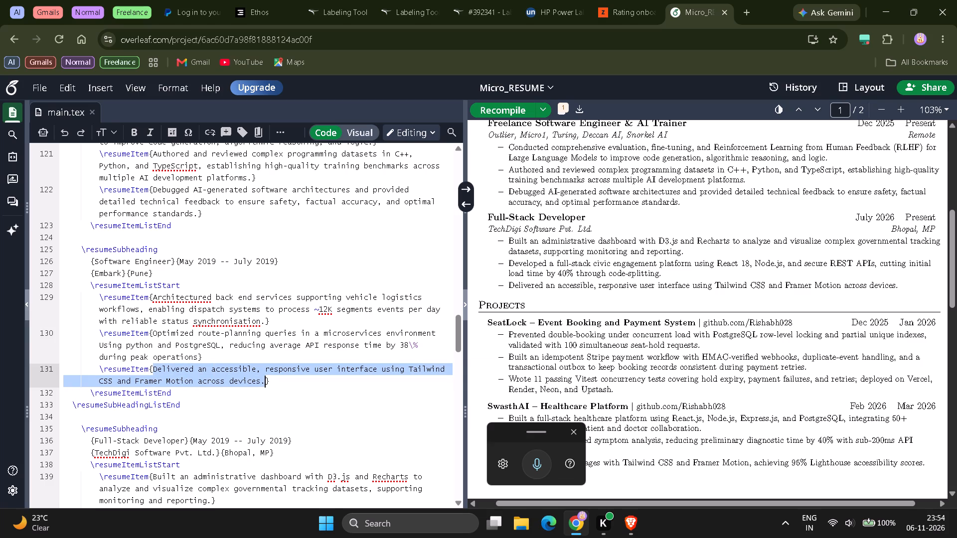
key(BackSpace)
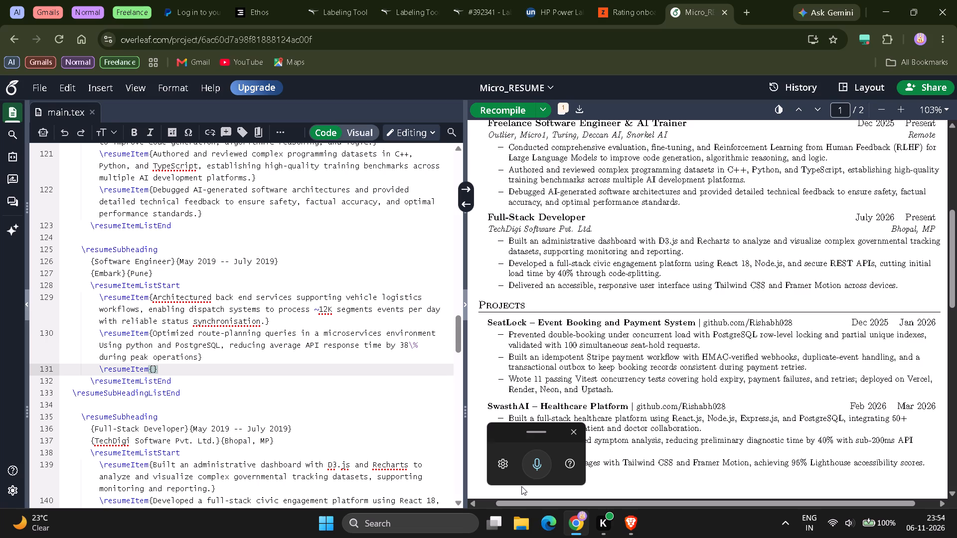
click(521, 486)
click(531, 474)
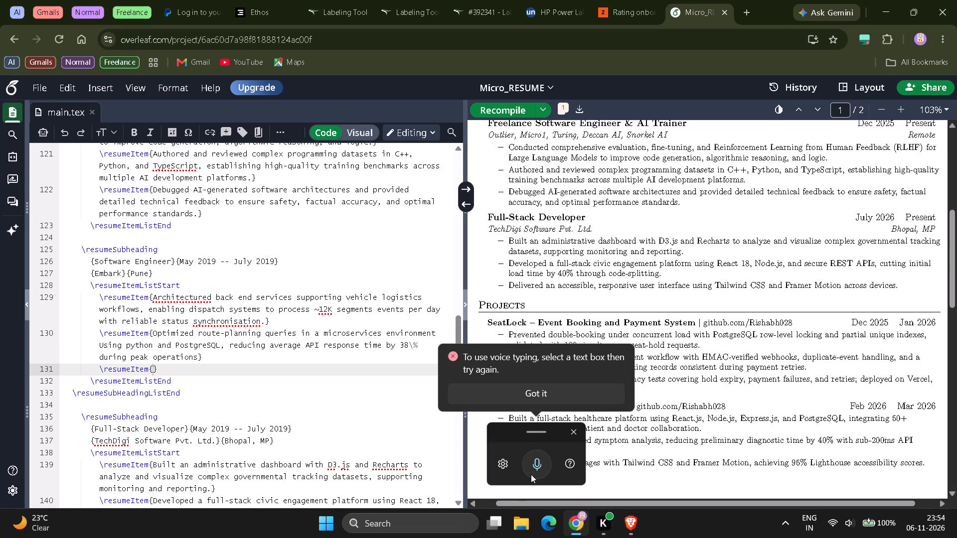
click(532, 389)
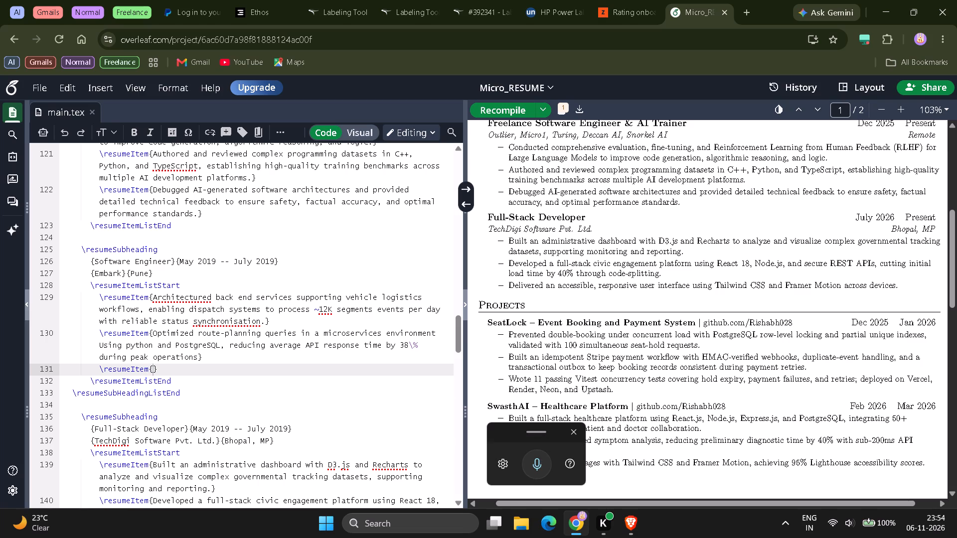
click(153, 369)
click(539, 456)
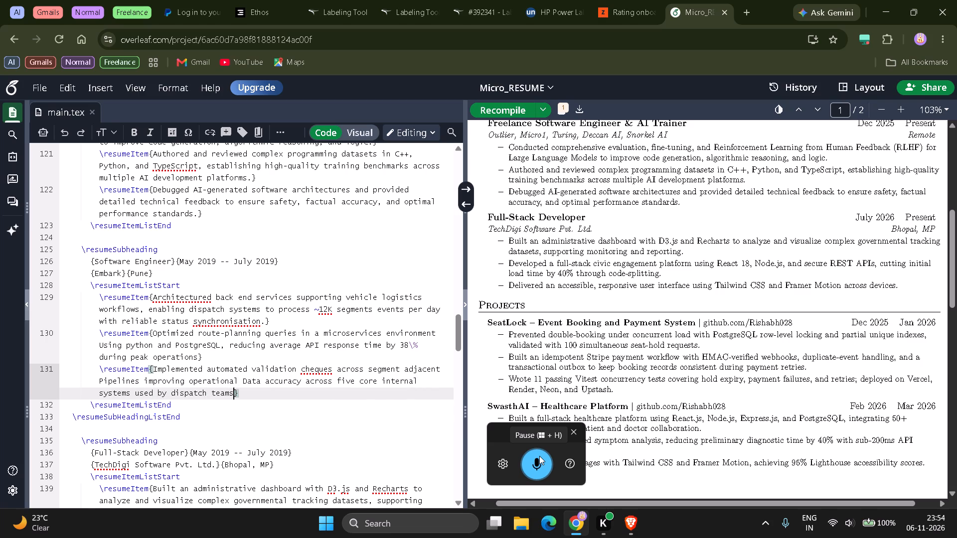
Stop voice dictation and correct "cheques" to "checks" in Embark's third bullet.
click(539, 456)
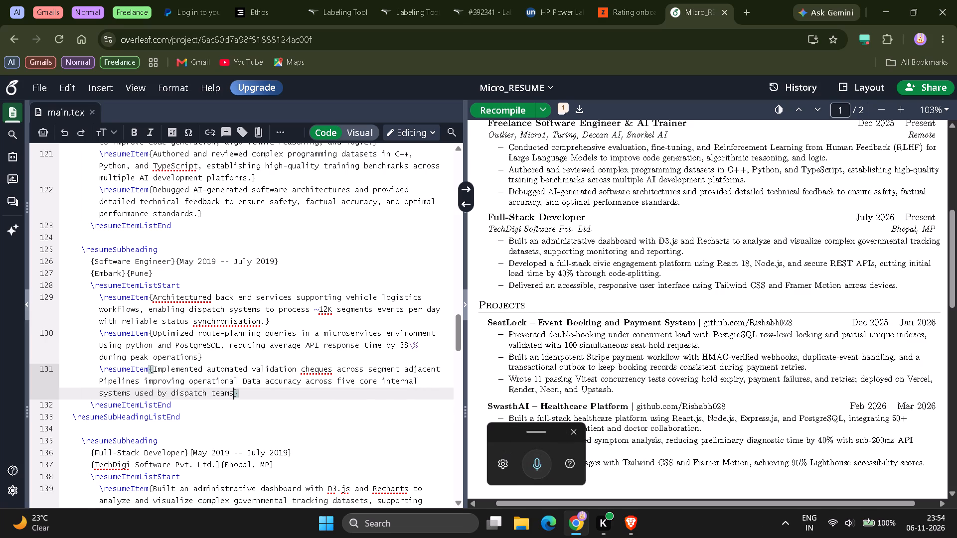
click(314, 368)
key(Right)
key(Right)
key(Right)
key(BackSpace)
key(BackSpace)
key(BackSpace)
text(ck)
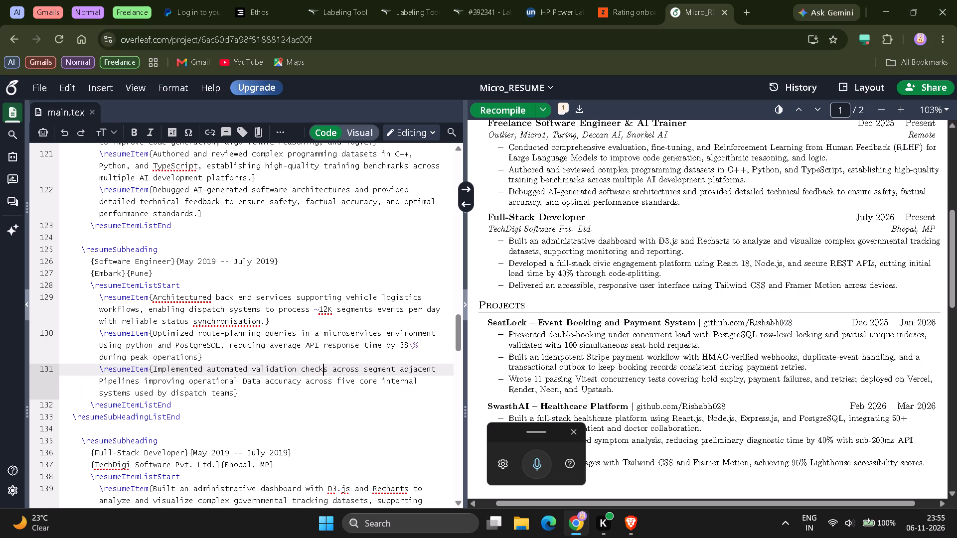
Correct the phrase "segment adjacent" to "shipment ingestion" in Embark's third bullet.
click(375, 369)
key(BackSpace)
key(BackSpace)
text(hip)
click(441, 372)
key(BackSpace)
key(BackSpace)
key(BackSpace)
key(BackSpace)
key(BackSpace)
key(BackSpace)
key(BackSpace)
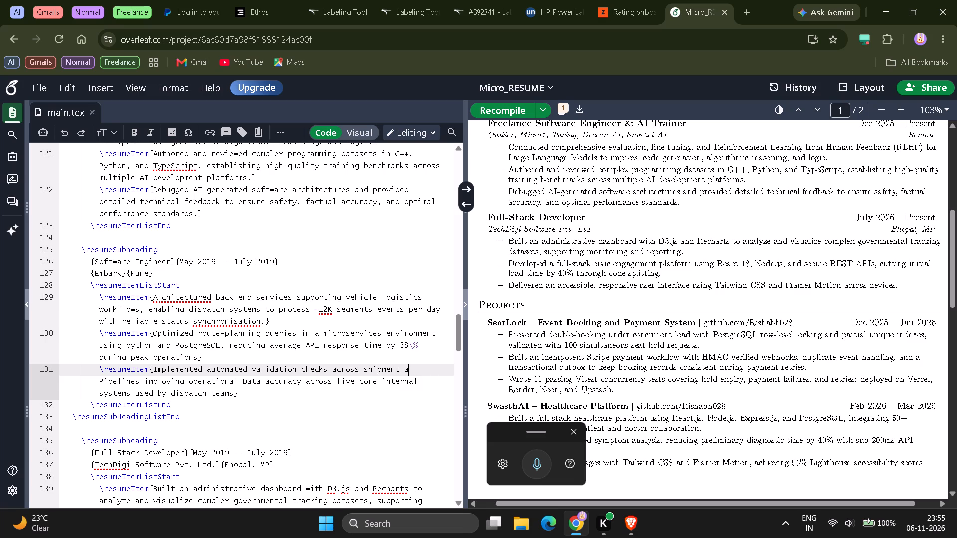
key(BackSpace)
text(inje)
key(BackSpace)
key(BackSpace)
text(ge)
text(stion)
Make the first letters of "Pipelines" and "Data" lowercase in Embark's third bullet.
click(103, 380)
key(BackSpace)
key(p)
click(245, 381)
key(Right)
key(BackSpace)
key(d)
Write the number of core internal systems as the numeral 5 in Embark's third bullet and end the sentence with a period.
click(352, 381)
key(Right)
key(BackSpace)
key(BackSpace)
key(BackSpace)
key(BackSpace)
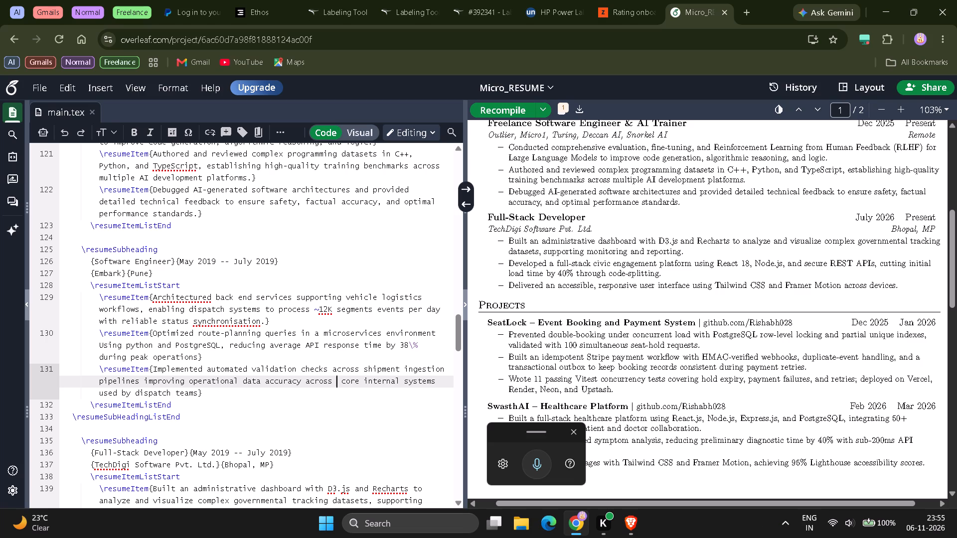
key(5)
click(197, 393)
key(period)
Set the start date of Embark's Software Engineer entry to May 2022.
click(192, 263)
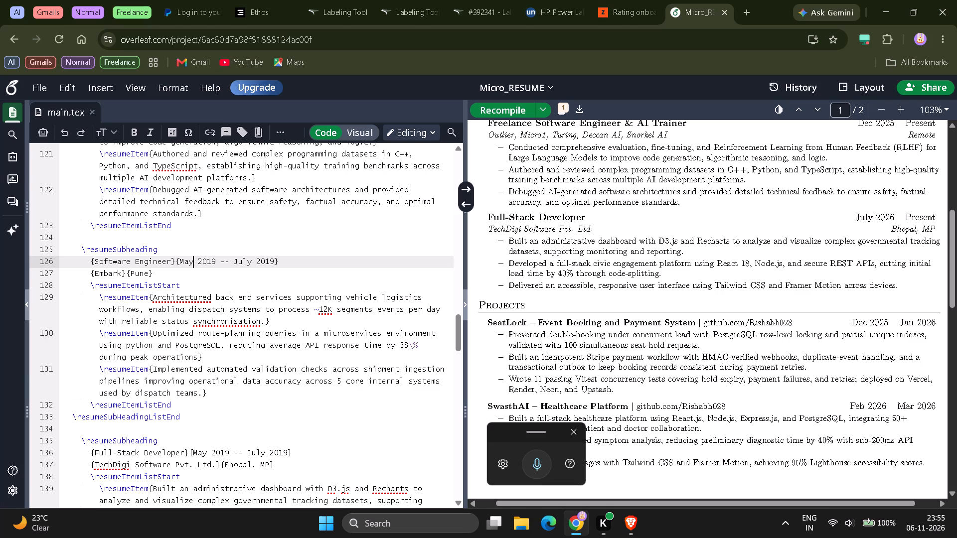
click(215, 260)
key(BackSpace)
key(BackSpace)
text(22)
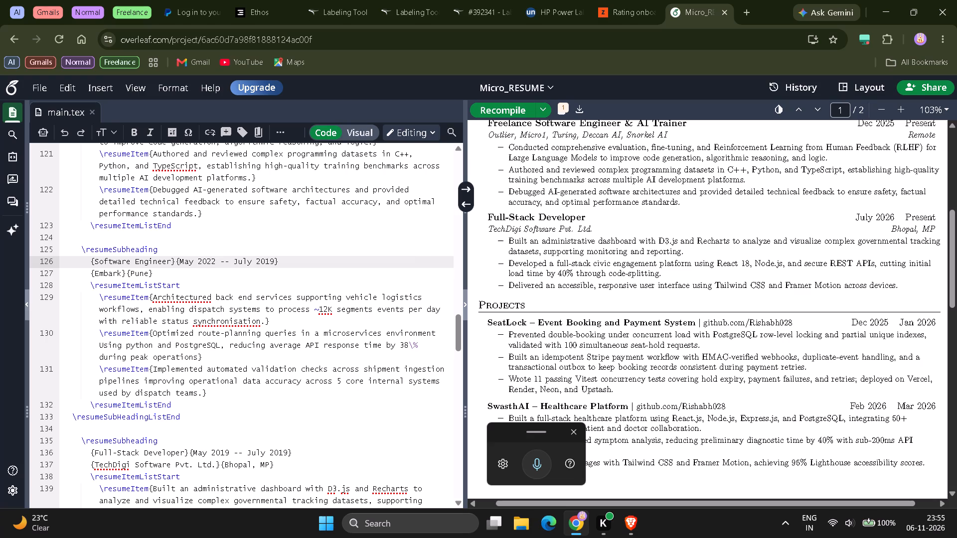
Set the dates of the TechDigi Full-Stack Developer entry below Embark to May 2021 -- July 2021.
click(229, 453)
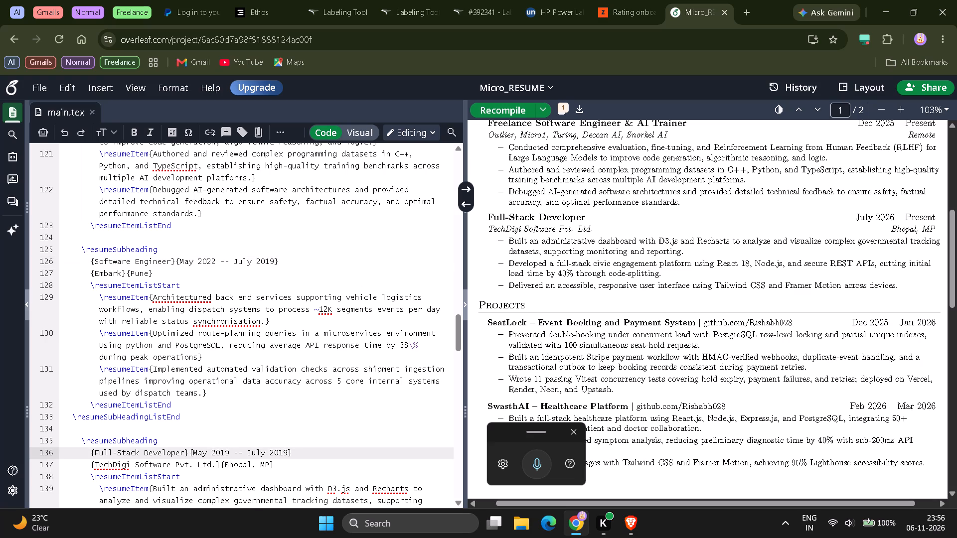
key(BackSpace)
key(BackSpace)
key(2)
key(1)
click(286, 454)
key(BackSpace)
key(BackSpace)
text(21)
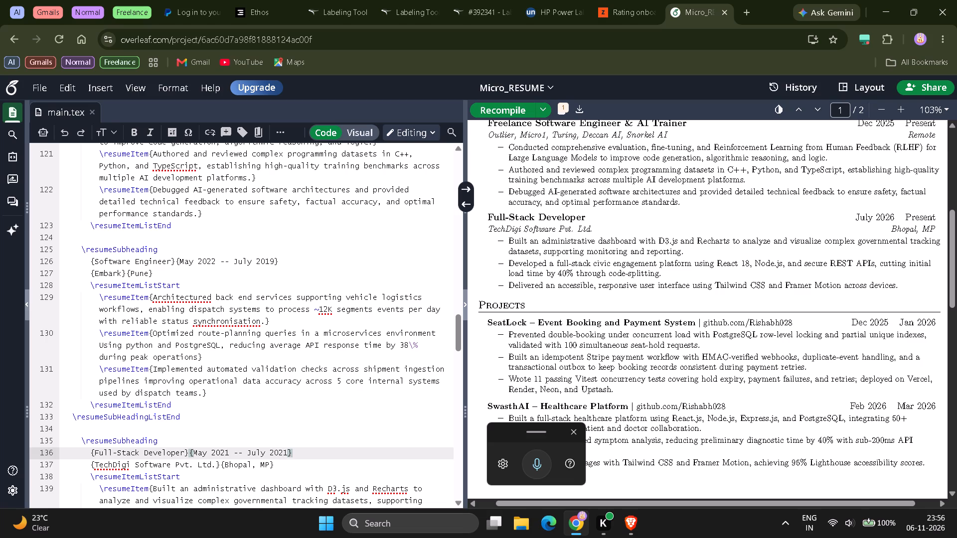
Set the end date of Embark's Software Engineer entry to July 2024.
click(272, 266)
key(Right)
key(BackSpace)
key(BackSpace)
text(24)
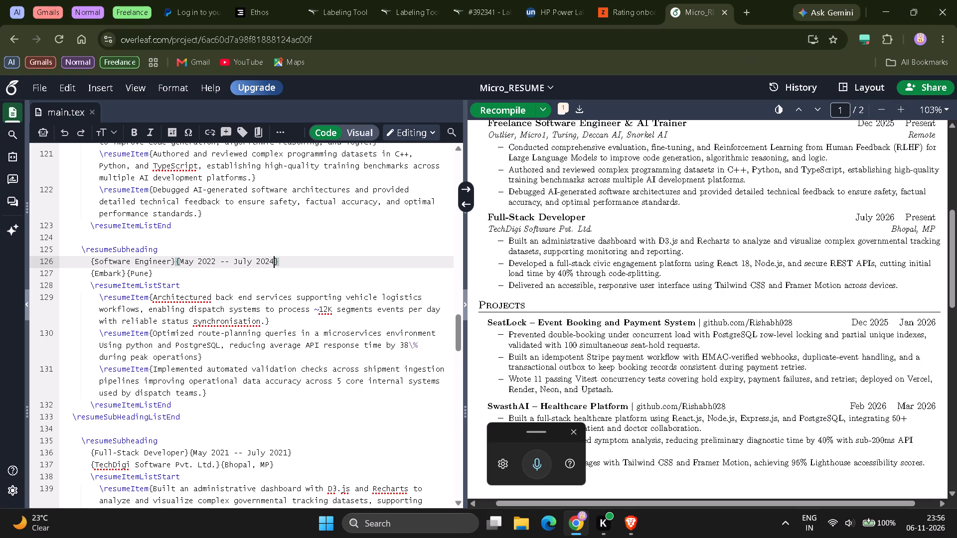
Copy the whole Embark entry, from its \resumeSubheading line through \resumeSubHeadingListEnd.
drag(83, 247, 139, 300)
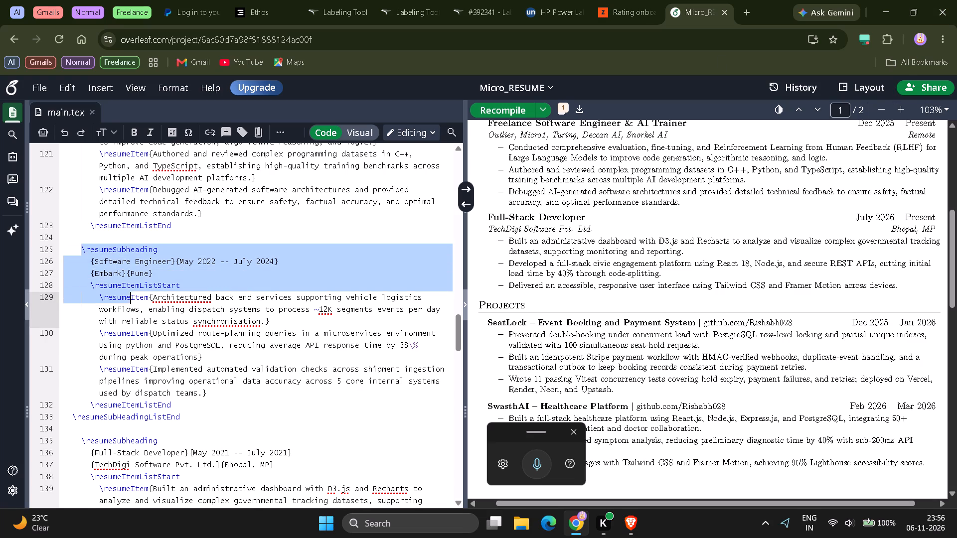
drag(139, 300, 187, 413)
key(ctrl+c)
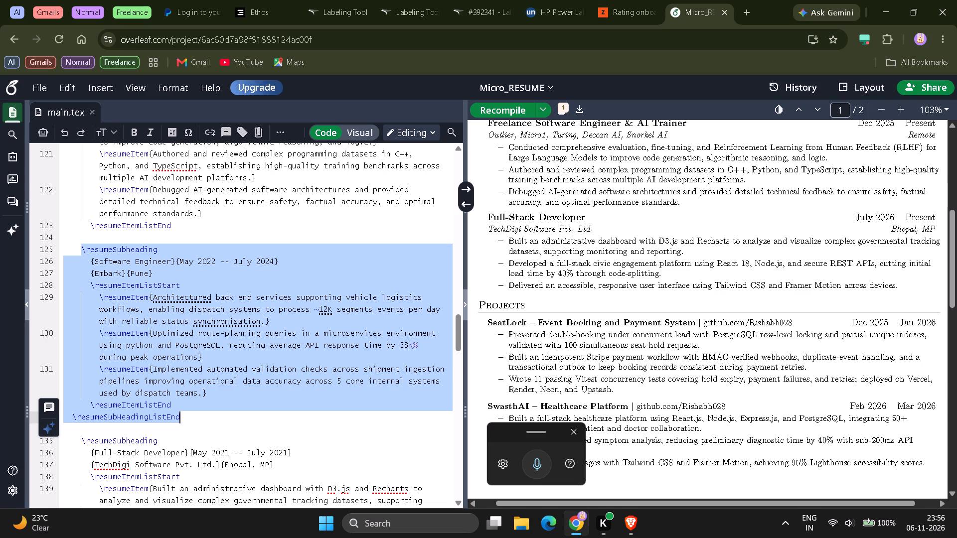
Set the end date of Embark's Software Engineer entry to July 2025.
click(274, 265)
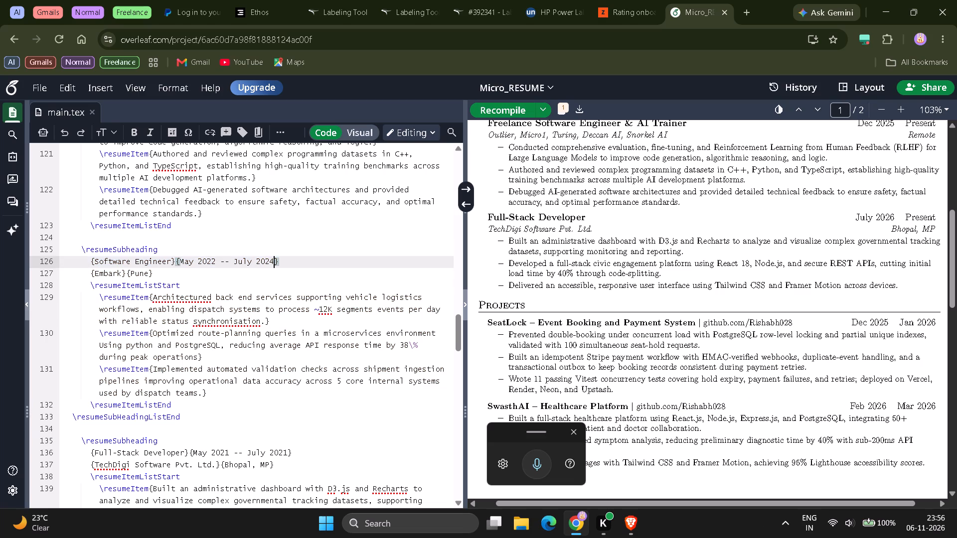
key(BackSpace)
key(5)
Paste the copied Embark entry on a new indented line above the existing Embark Software Engineer entry.
click(155, 236)
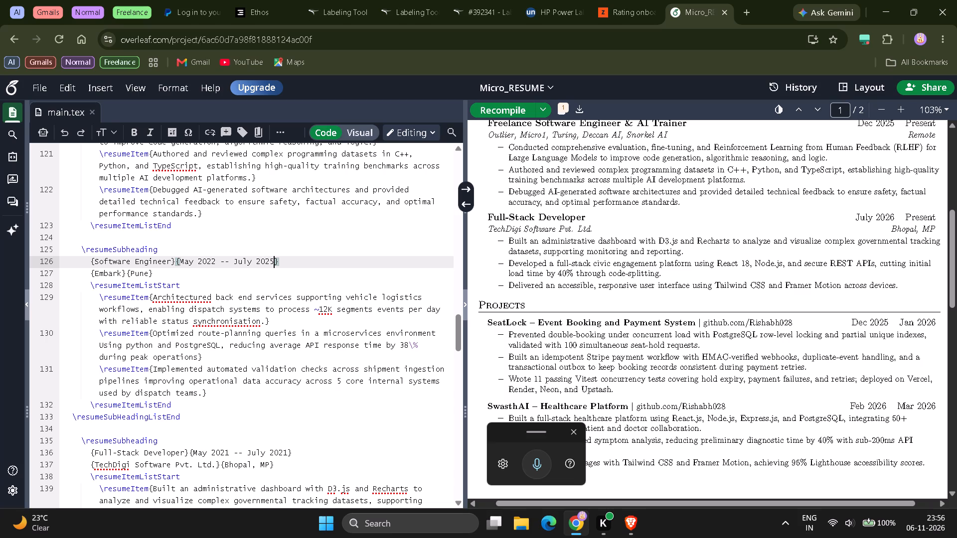
click(155, 236)
key(Return)
key(Return)
key(Up)
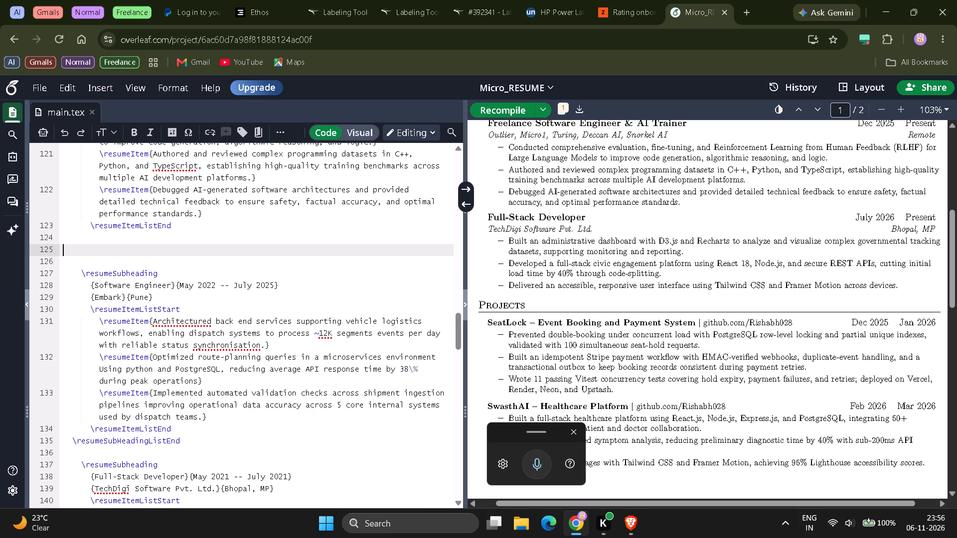
key(Tab)
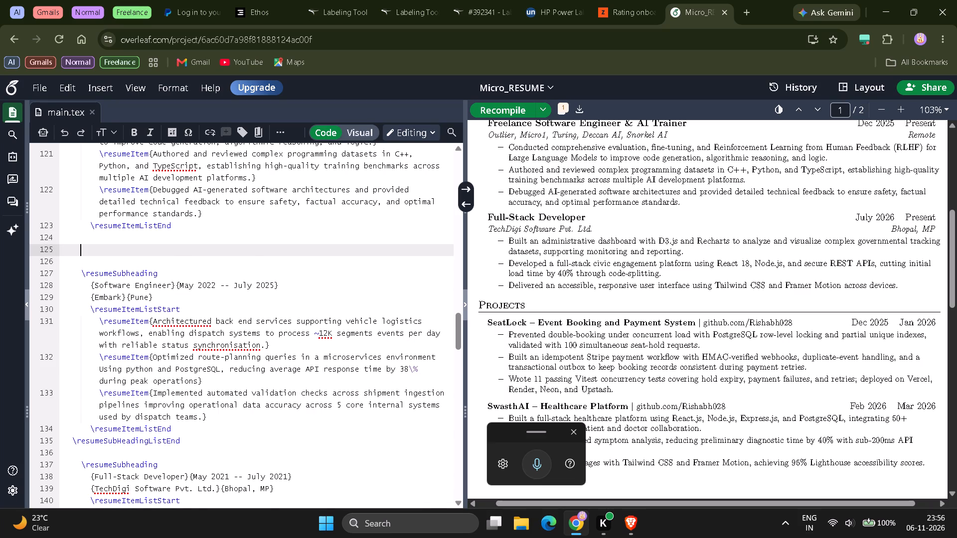
key(ctrl+v)
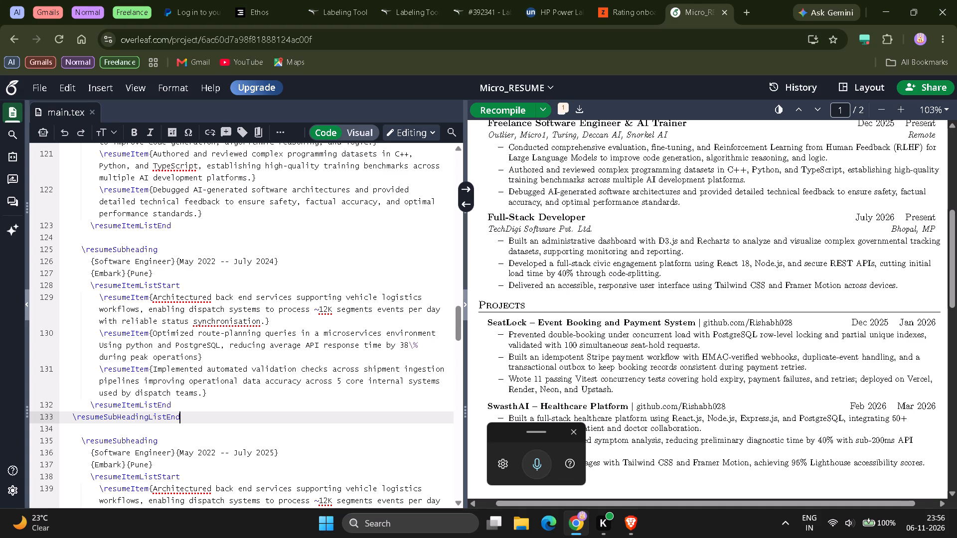
Change the job title of the pasted upper Embark entry to "Senio Software Engineer".
click(95, 261)
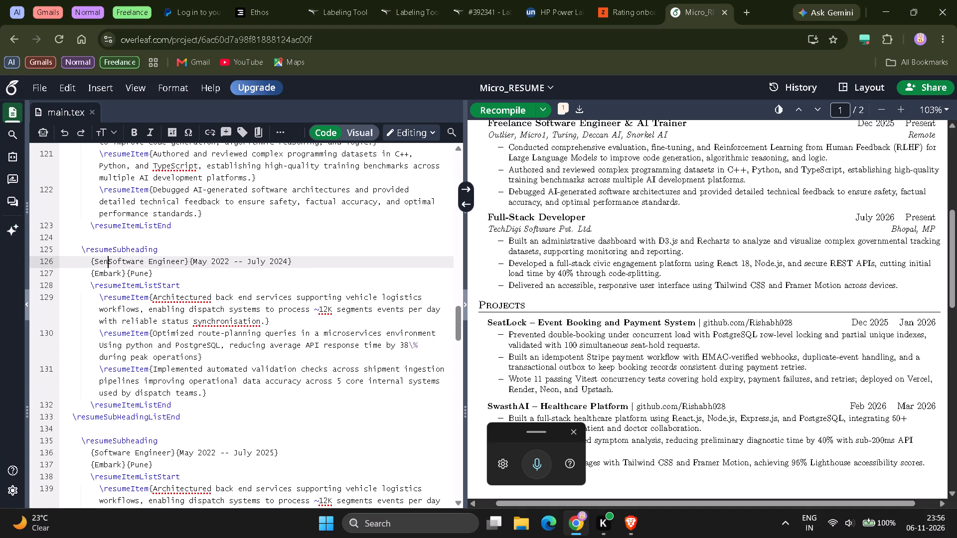
key(space)
Set the start date of the pasted upper Embark entry to Aug 2025.
click(219, 265)
key(BackSpace)
key(BackSpace)
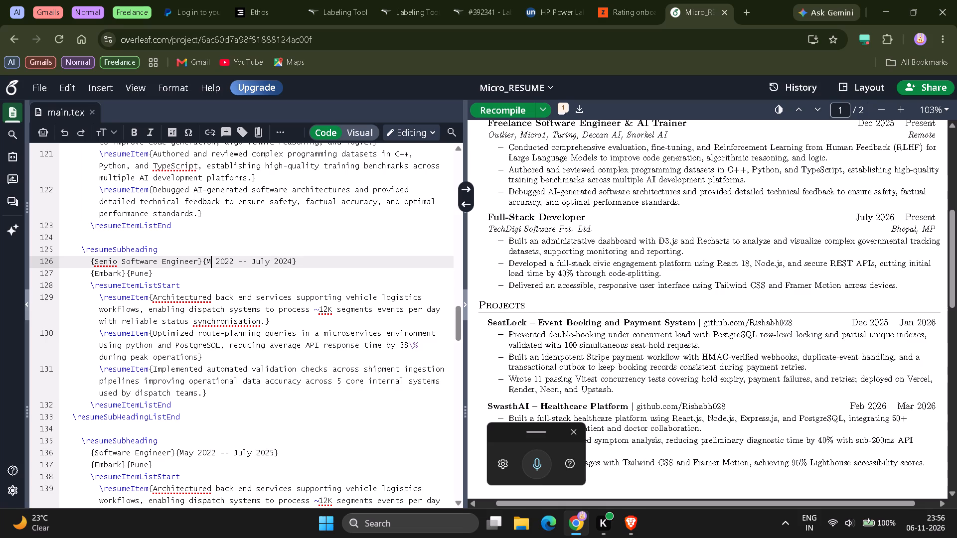
key(BackSpace)
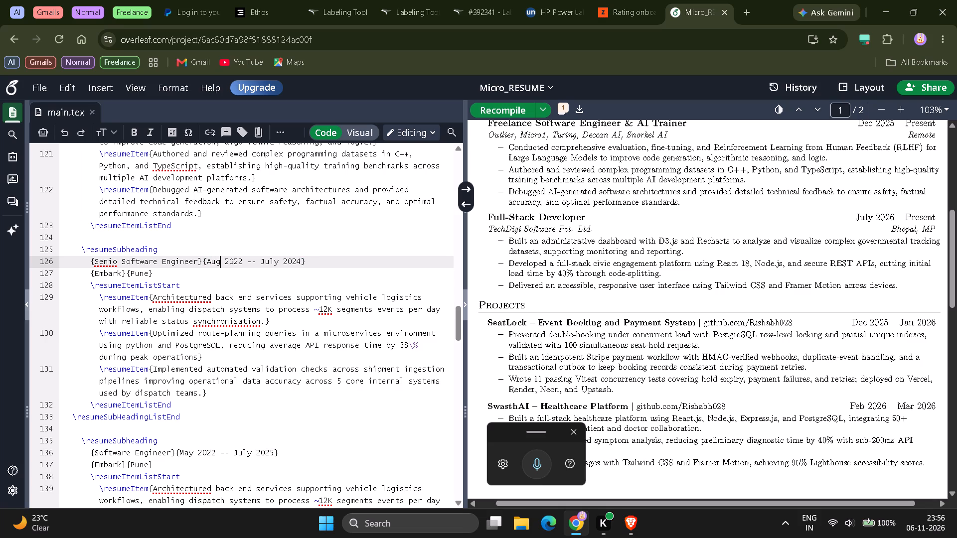
click(243, 265)
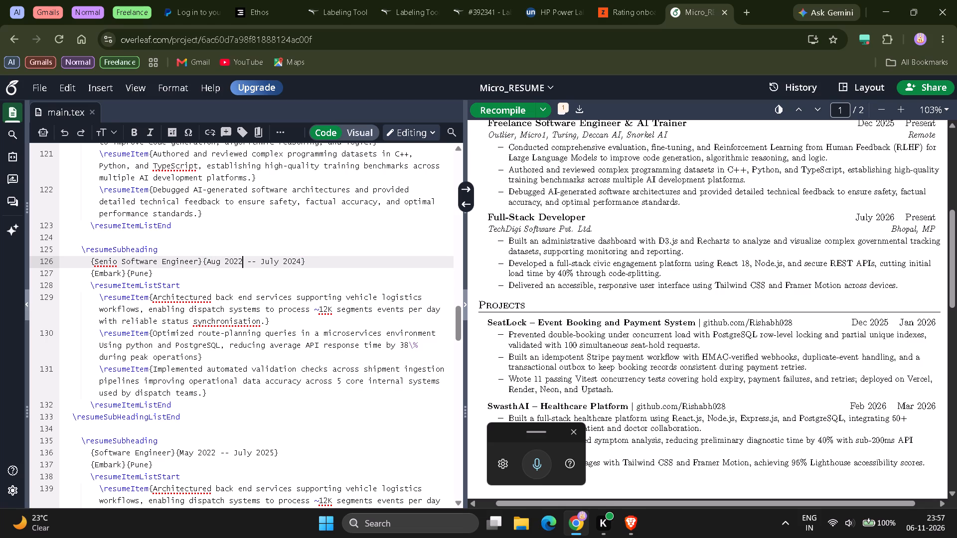
key(BackSpace)
key(4)
key(BackSpace)
key(5)
Set the end date of the pasted upper Embark entry to Present.
click(278, 263)
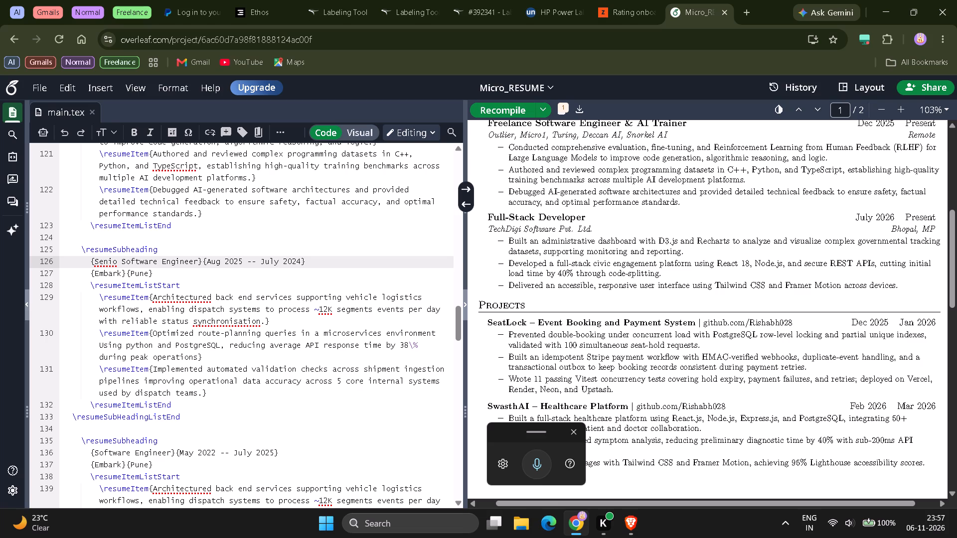
click(300, 260)
key(BackSpace)
key(BackSpace)
key(BackSpace)
key(BackSpace)
key(BackSpace)
key(BackSpace)
key(BackSpace)
key(BackSpace)
key(BackSpace)
text(resent)
Clear the company name Embark from the pasted upper entry, leaving its Pune location in place.
click(122, 275)
key(BackSpace)
key(BackSpace)
key(BackSpace)
key(BackSpace)
key(BackSpace)
key(BackSpace)
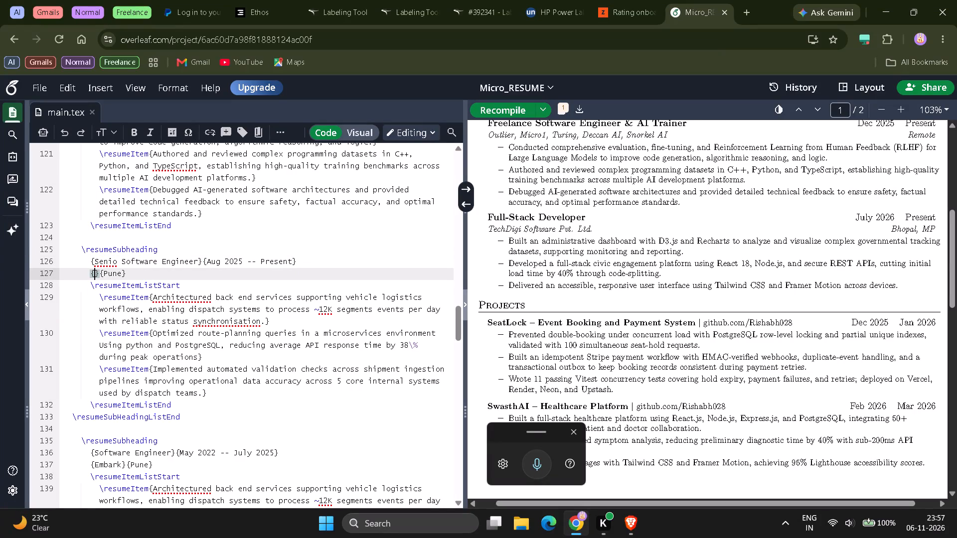
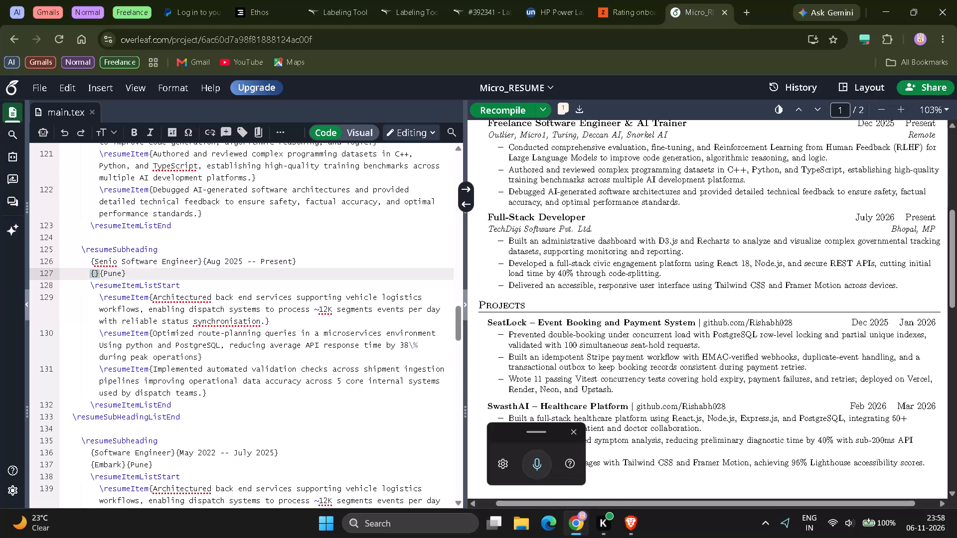
Enter Zscaler as the company name of the "Senio Software Engineer" entry.
text(scal)
text(er)
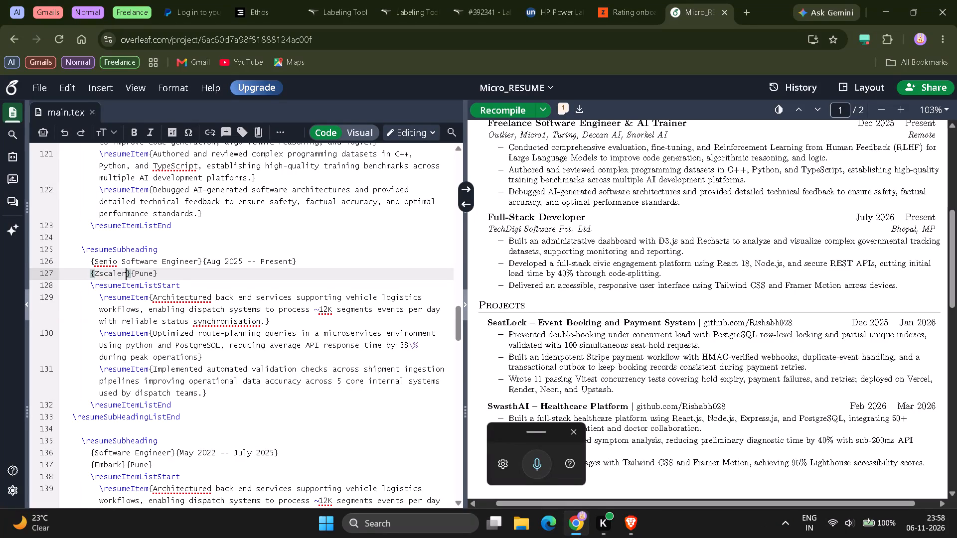
Replace the location Pune with Bengaluru in the Zscaler entry, correcting the city's spelling.
click(152, 278)
key(BackSpace)
key(BackSpace)
key(BackSpace)
key(BackSpace)
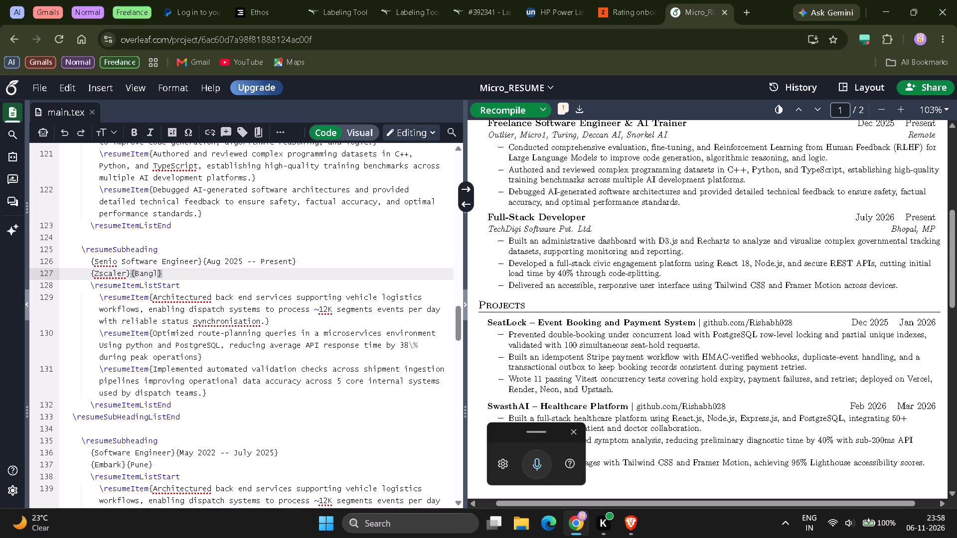
key(BackSpace)
text(al)
text(utu)
key(Left)
key(Left)
key(Left)
key(Left)
key(Left)
key(Left)
key(Left)
key(BackSpace)
key(e)
key(Right)
key(Right)
key(Right)
key(Right)
key(Right)
key(Right)
key(BackSpace)
key(r)
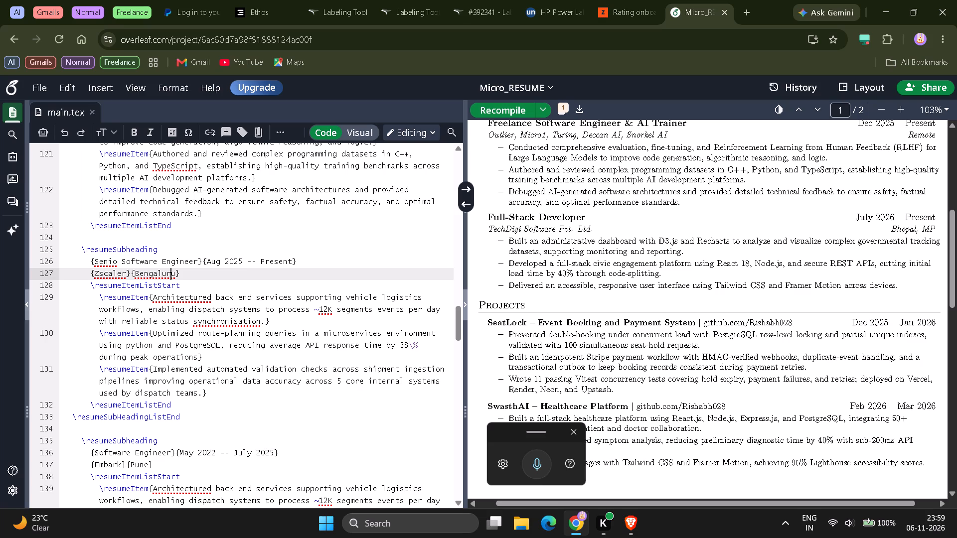
Append the state to the Zscaler entry's location so that it reads "Bengaluru, Karnataka".
click(175, 272)
text(na)
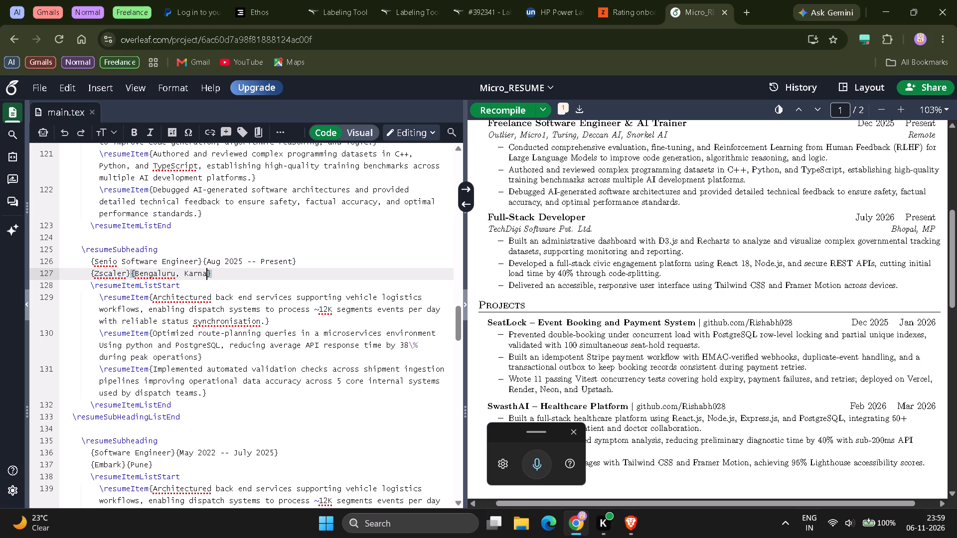
text(taka)
Replace the first Zscaler bullet with "Developed a new lead scoring features for a marketing analytics platform Increasing predictive model precision by 21 For donor engagement campaigns".
scroll(193, 183, down, 1)
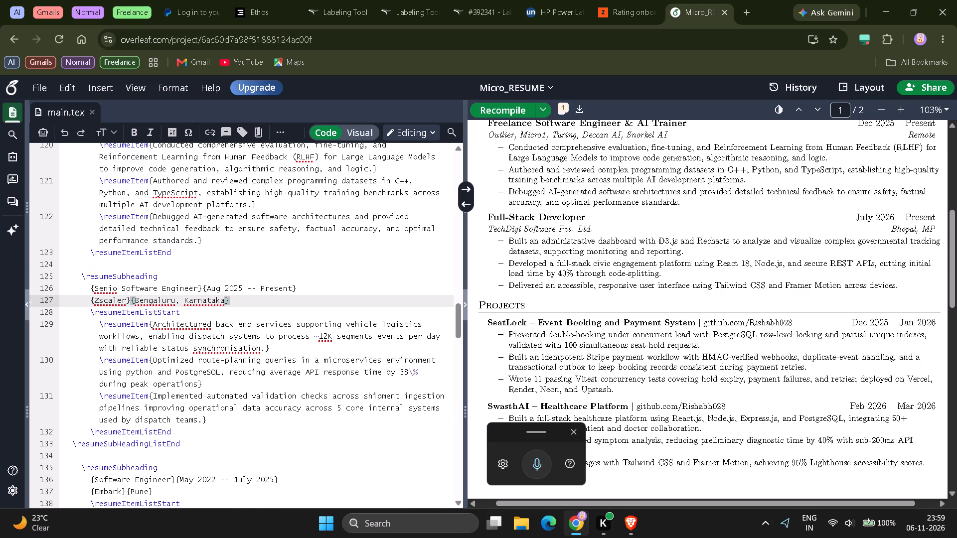
scroll(193, 183, down, 3)
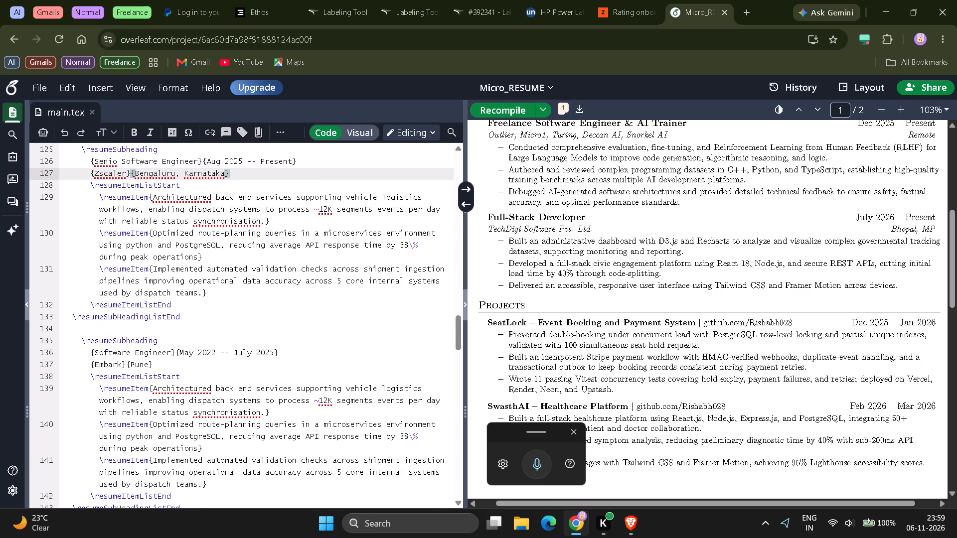
scroll(193, 183, down, 1)
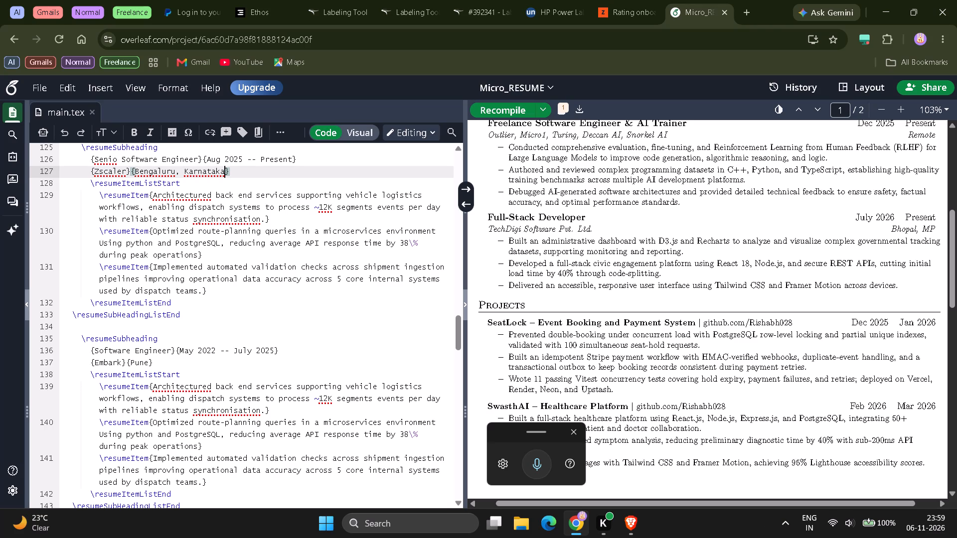
drag(154, 196, 264, 220)
key(BackSpace)
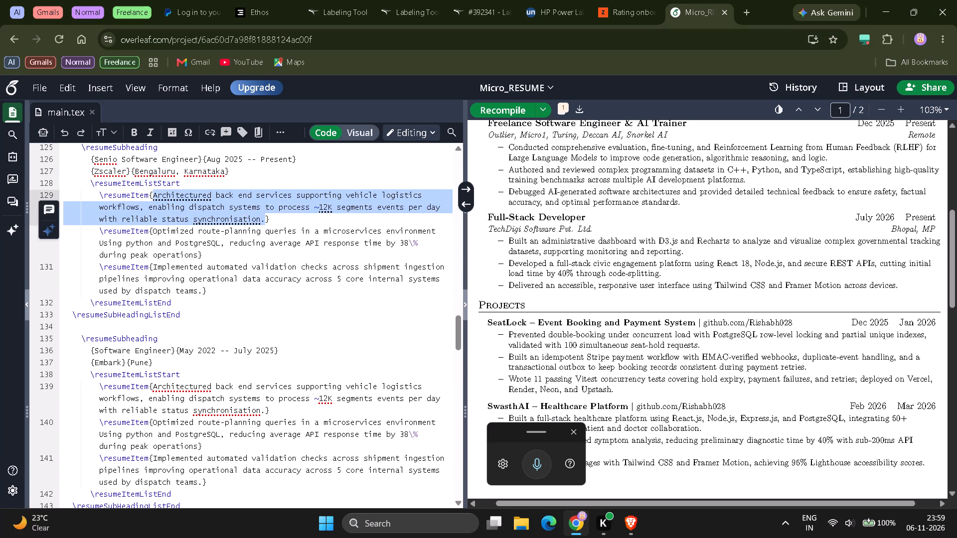
click(544, 462)
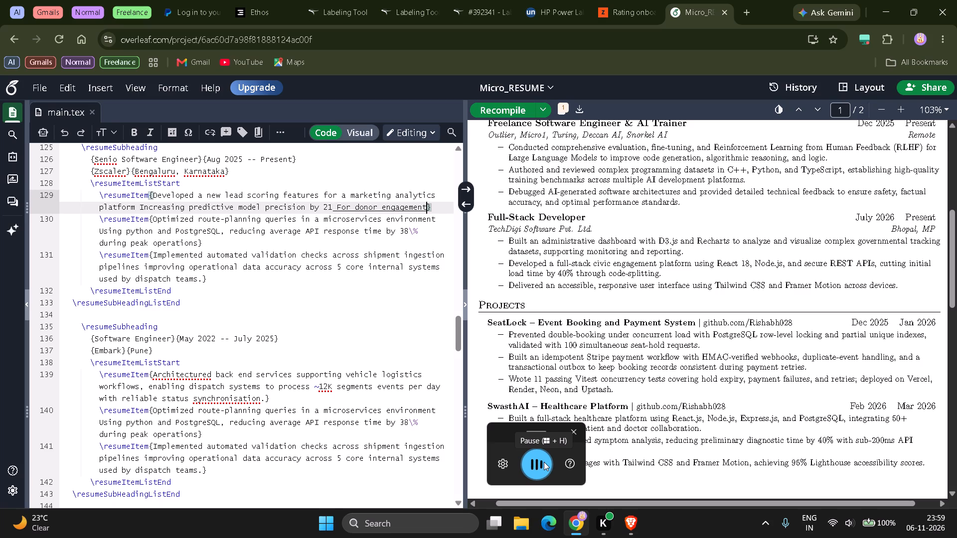
click(544, 462)
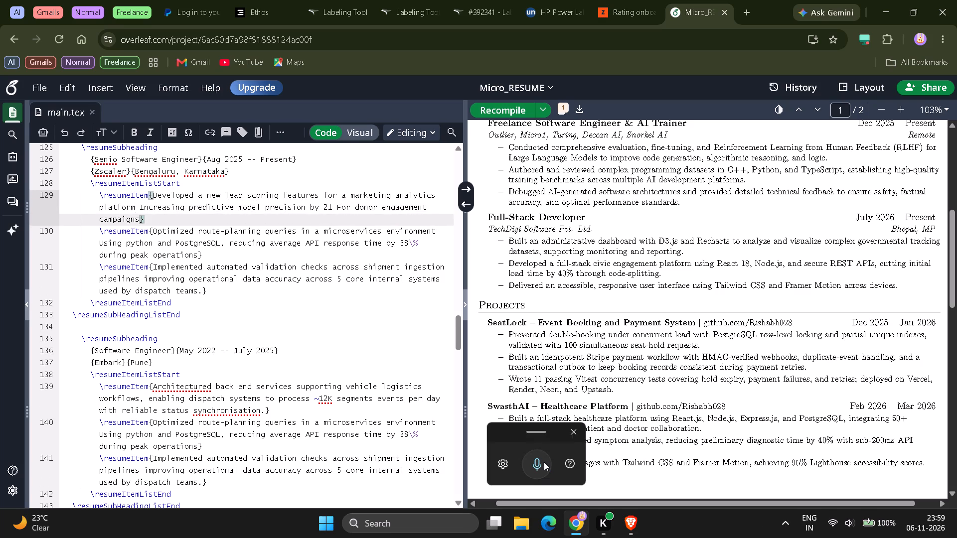
In the first Zscaler bullet, add an escaped percent sign (\%) after 21 and change "Increasing" to lowercase "increasing".
click(332, 206)
text(\%)
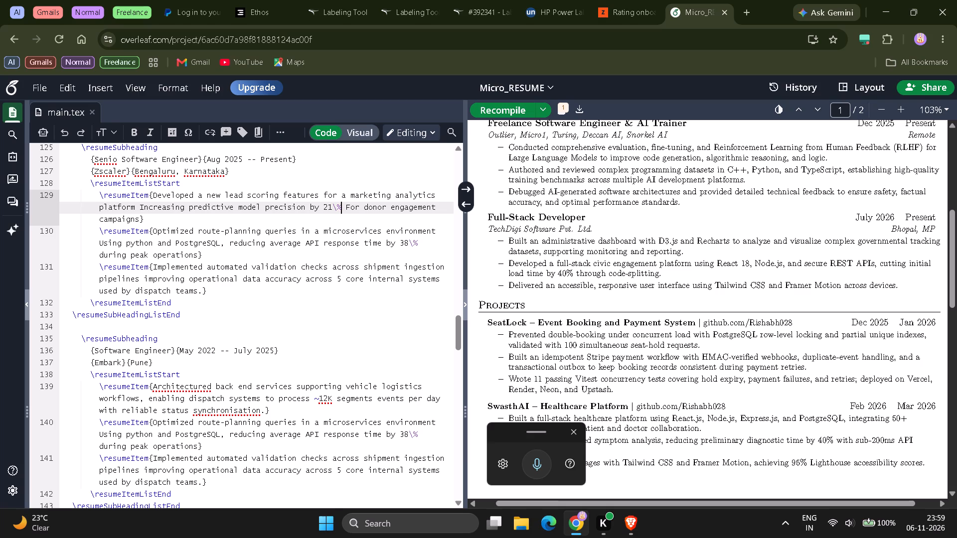
click(142, 205)
key(BackSpace)
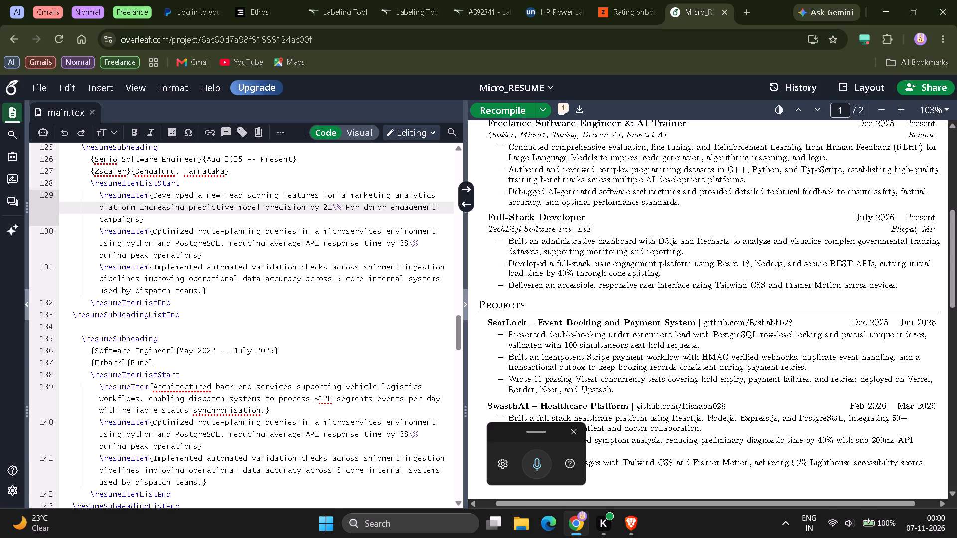
key(i)
Replace Zscaler's second bullet with "Partnered with product and operations stakeholders to sip incremental platforms Releases on a biweekly cad Accelerating delivery of new career in Jason's features".
drag(155, 230, 169, 235)
drag(169, 235, 198, 257)
key(BackSpace)
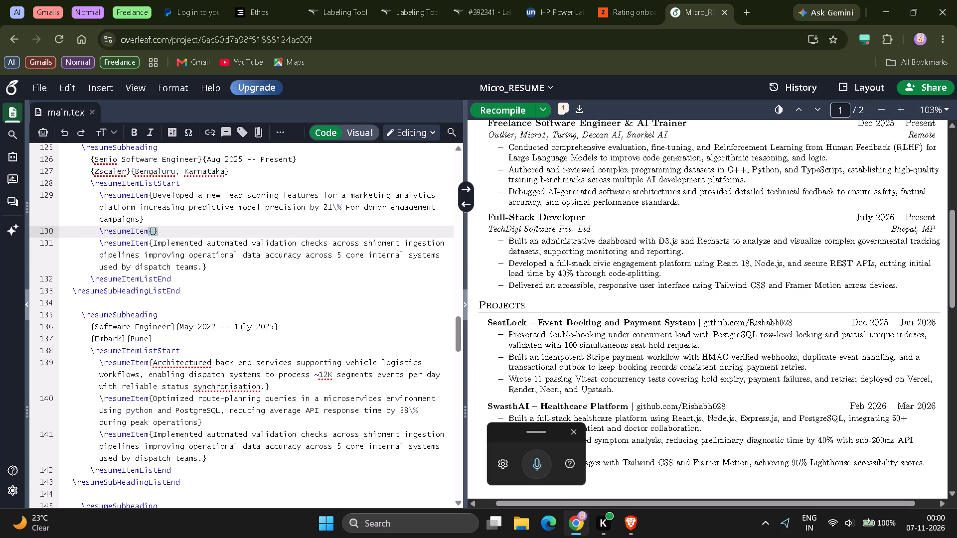
click(530, 467)
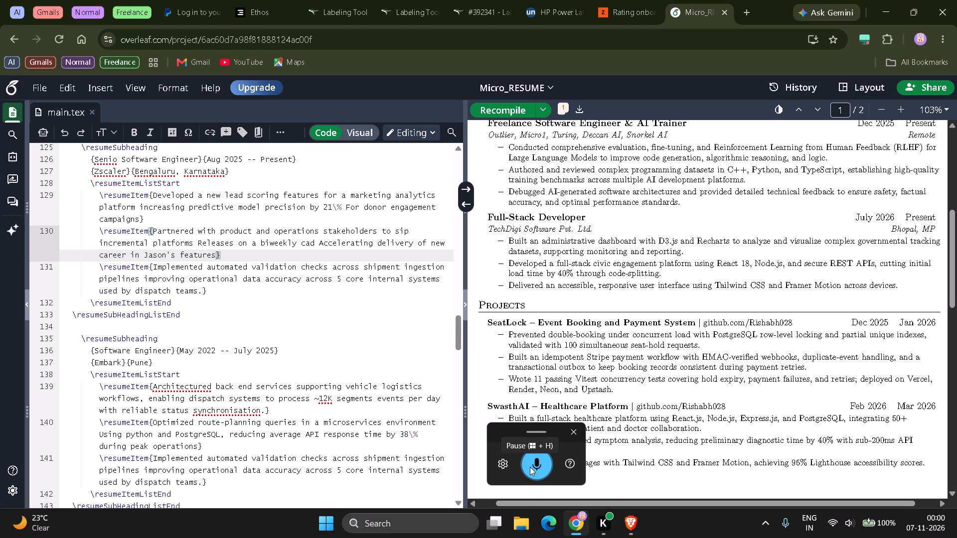
Correct "in Jason's" to "integration" before "features" at the end of the second Zscaler bullet.
key(Left)
key(Left)
key(Left)
key(Left)
key(Left)
key(Left)
key(Left)
key(Left)
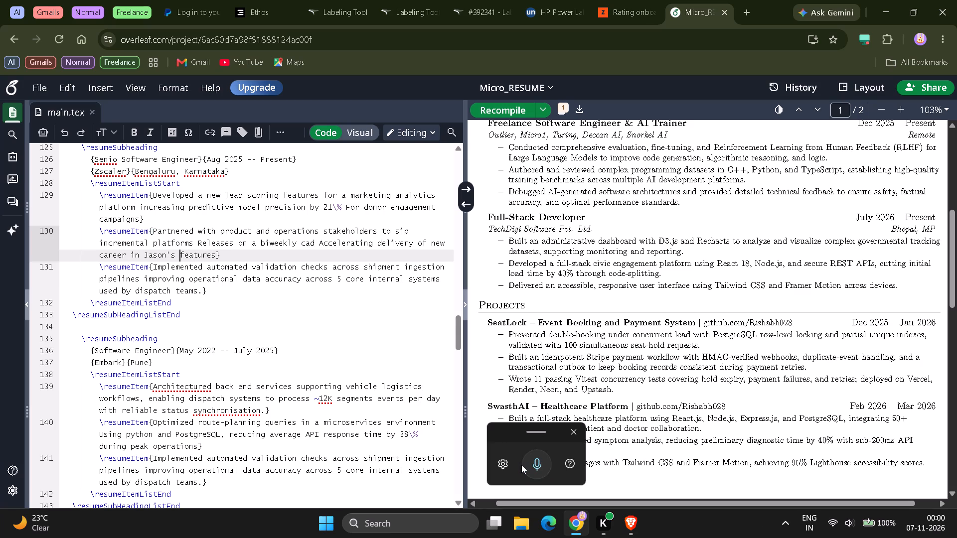
key(Left)
key(Left)
key(Right)
key(BackSpace)
key(BackSpace)
key(BackSpace)
key(BackSpace)
key(BackSpace)
key(BackSpace)
key(BackSpace)
key(BackSpace)
text(teg)
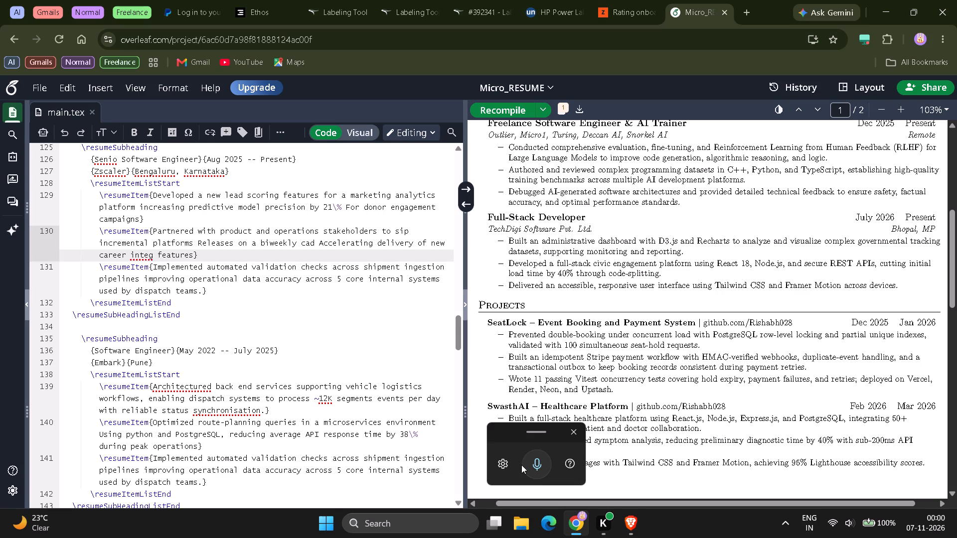
text(ration)
Correct "biweekly cad" to "bi-weekly cadence" in the second Zscaler bullet.
click(267, 240)
key(Right)
key(minus)
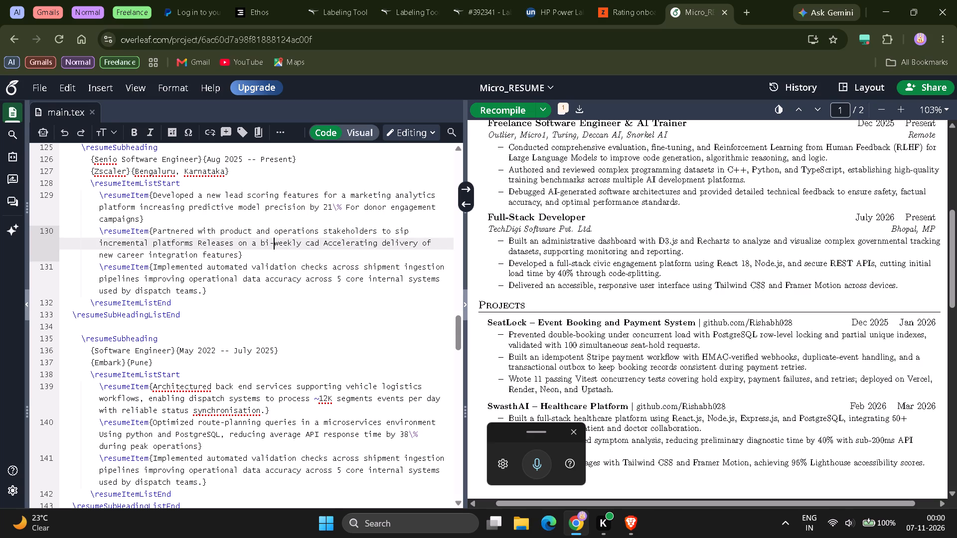
click(319, 244)
text(ence)
In the second Zscaler bullet, make "Accelerating" lowercase and insert a comma after "cadence".
click(344, 244)
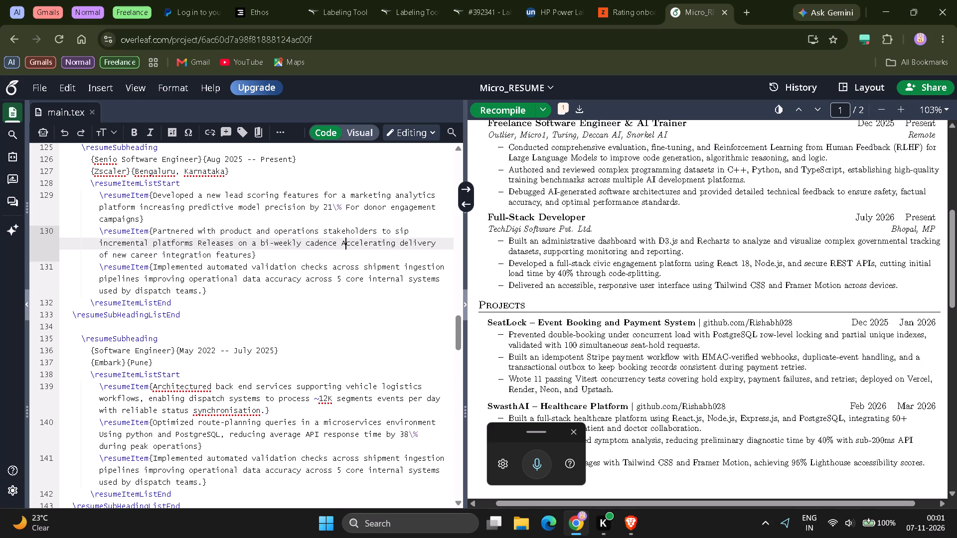
key(BackSpace)
key(a)
key(Left)
key(Left)
key(comma)
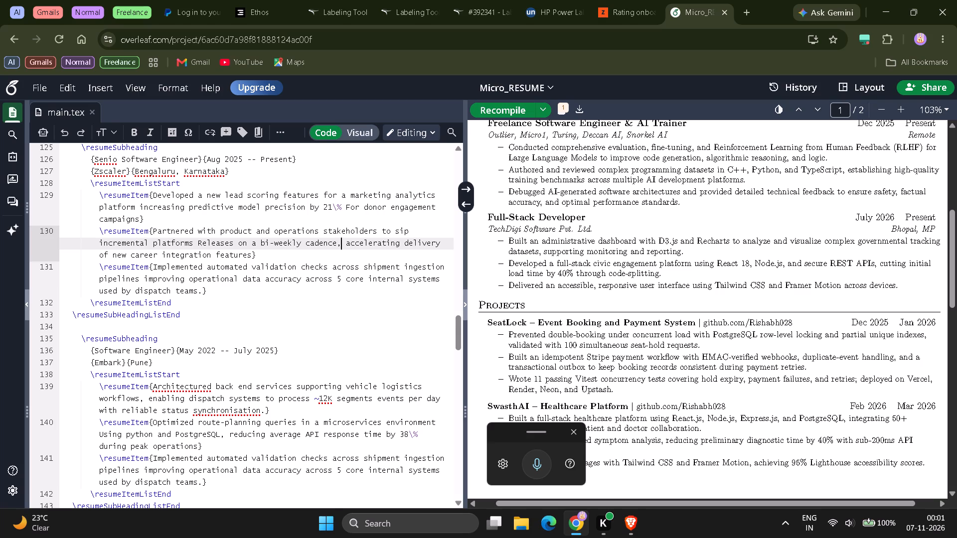
Replace Zscaler's third bullet with "Collaborated with data science and product teams to deploy experimentation pipelines that supported dozens of a by B campaign tests annually".
drag(153, 267, 202, 290)
key(BackSpace)
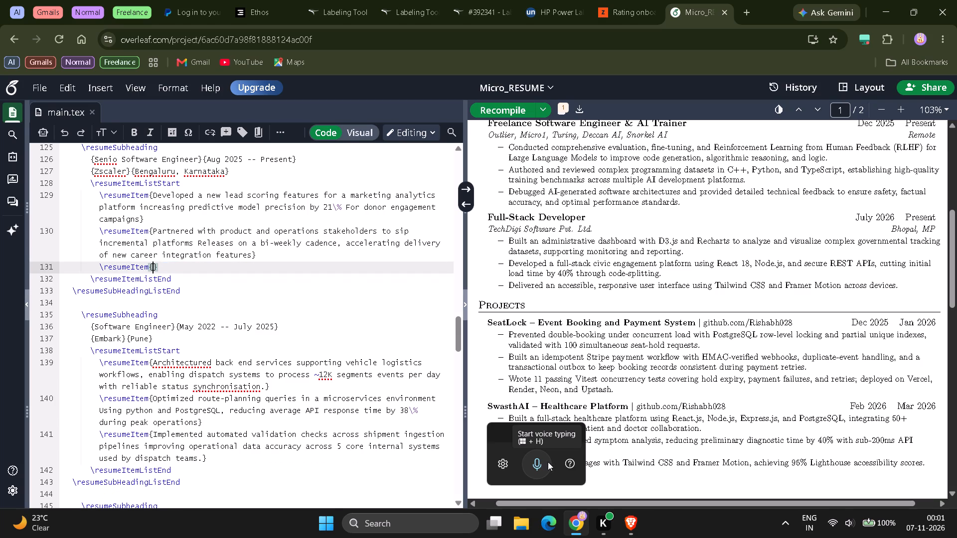
click(539, 462)
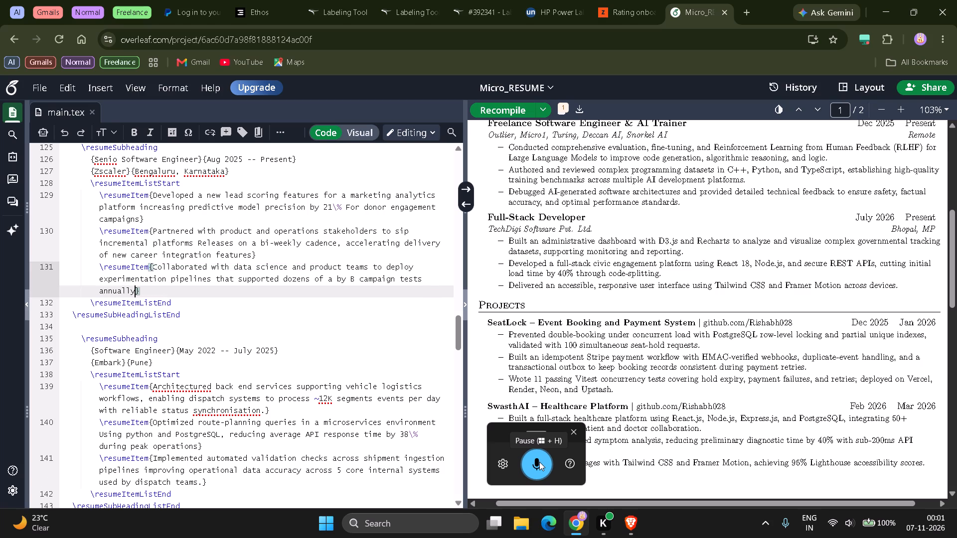
click(539, 459)
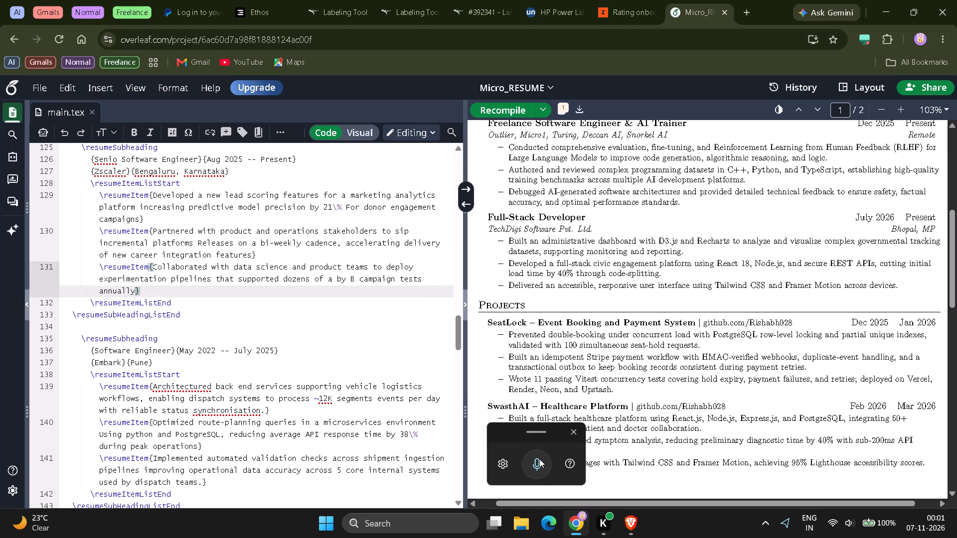
Correct "a by B" to "A/B" before "campaign tests" in the third Zscaler bullet.
click(350, 277)
key(BackSpace)
key(BackSpace)
key(BackSpace)
key(BackSpace)
key(slash)
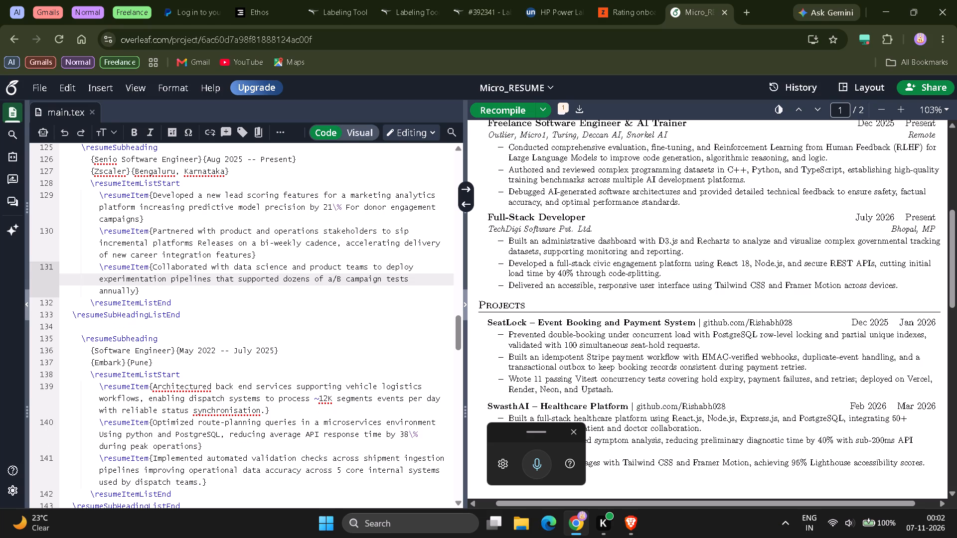
key(Left)
Add a period at the end of each of the three Zscaler bullets.
click(135, 291)
key(period)
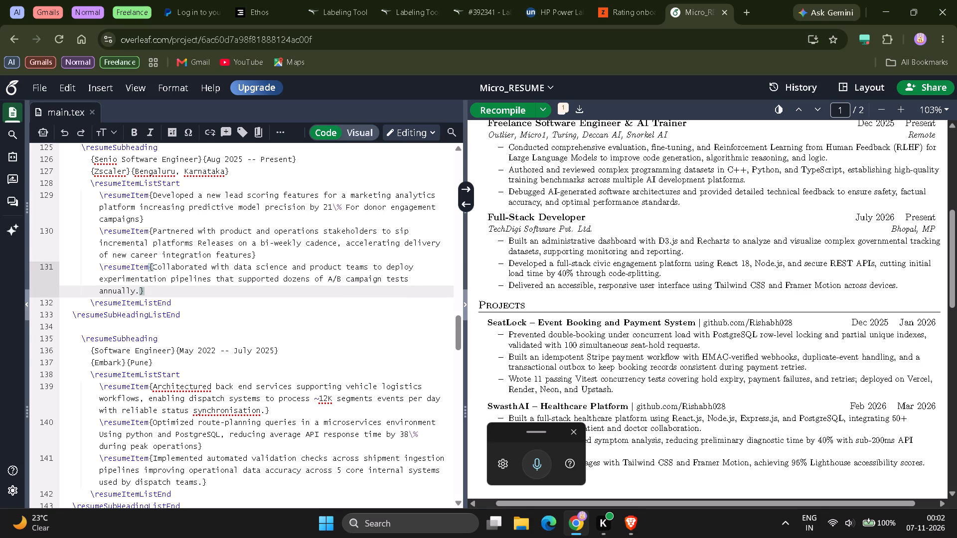
click(253, 253)
key(period)
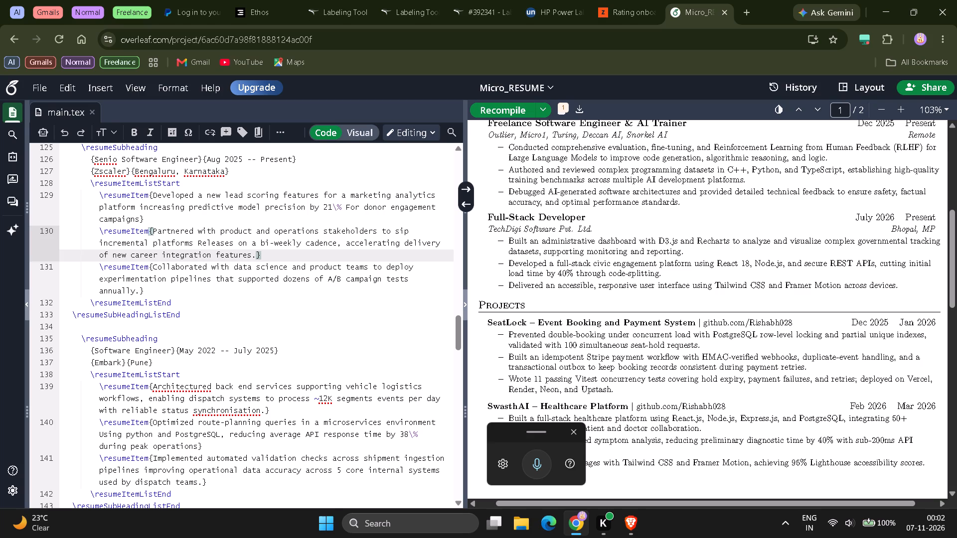
click(141, 215)
key(period)
Recompile the resume to update its PDF preview.
click(514, 104)
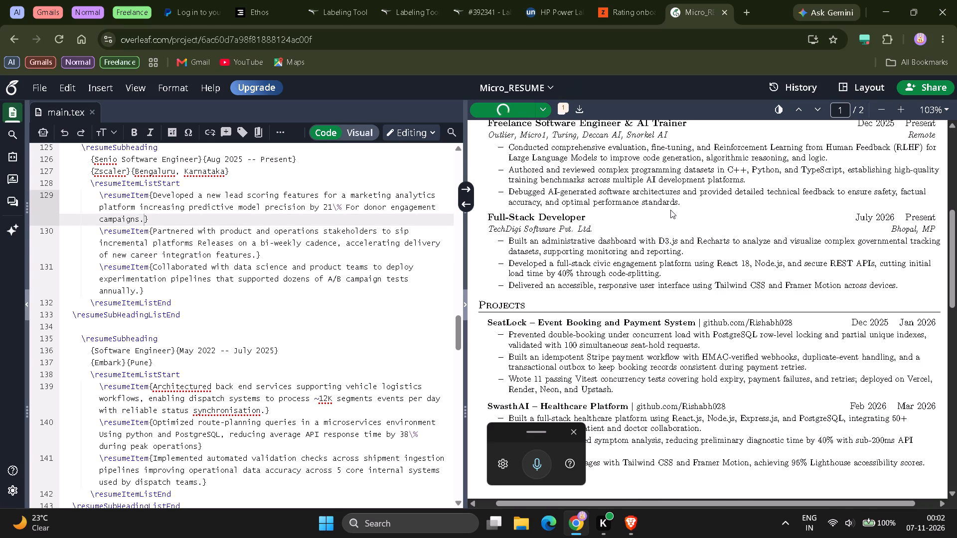
Review both pages of the compiled resume, checking the Experience entries, project dates and layout.
scroll(670, 210, down, 4)
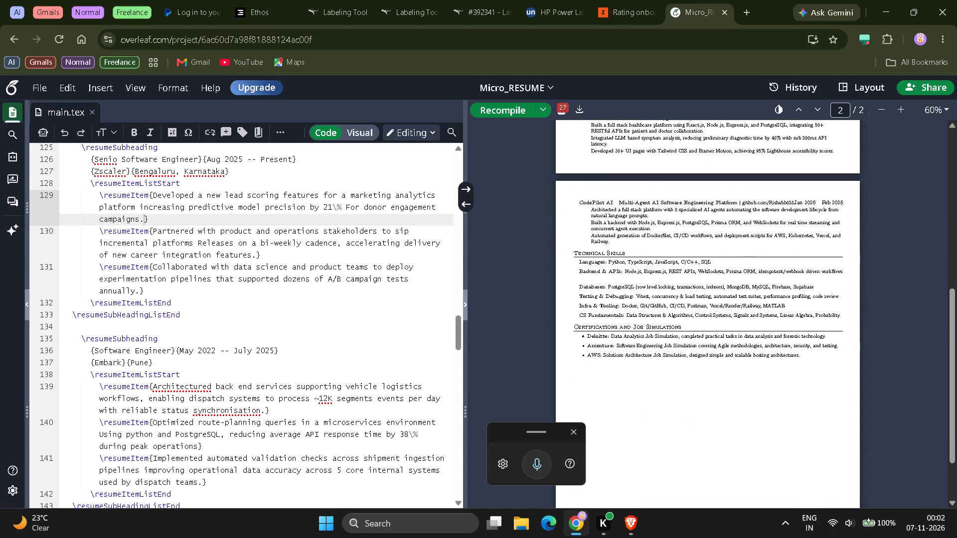
scroll(670, 210, down, 2)
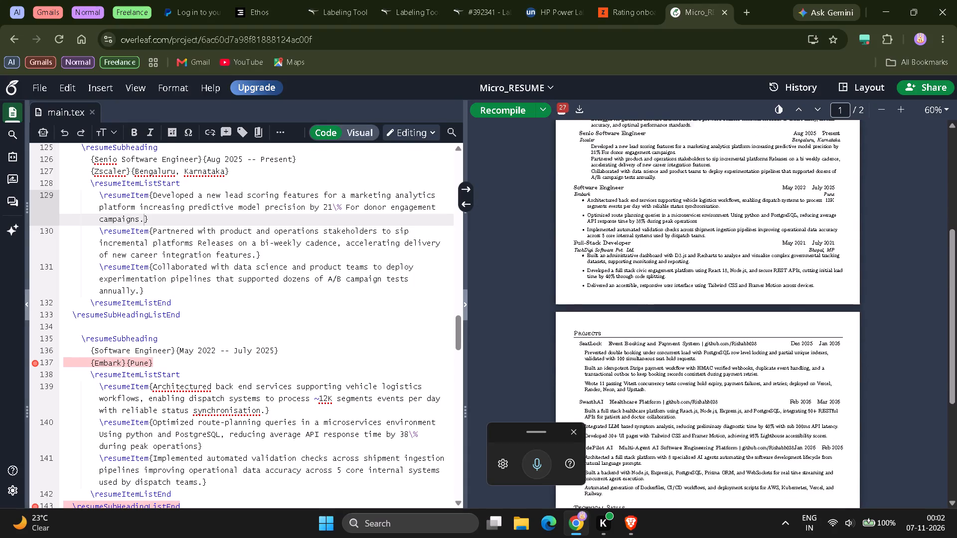
scroll(670, 210, down, 1)
scroll(670, 210, up, 2)
scroll(670, 210, down, 2)
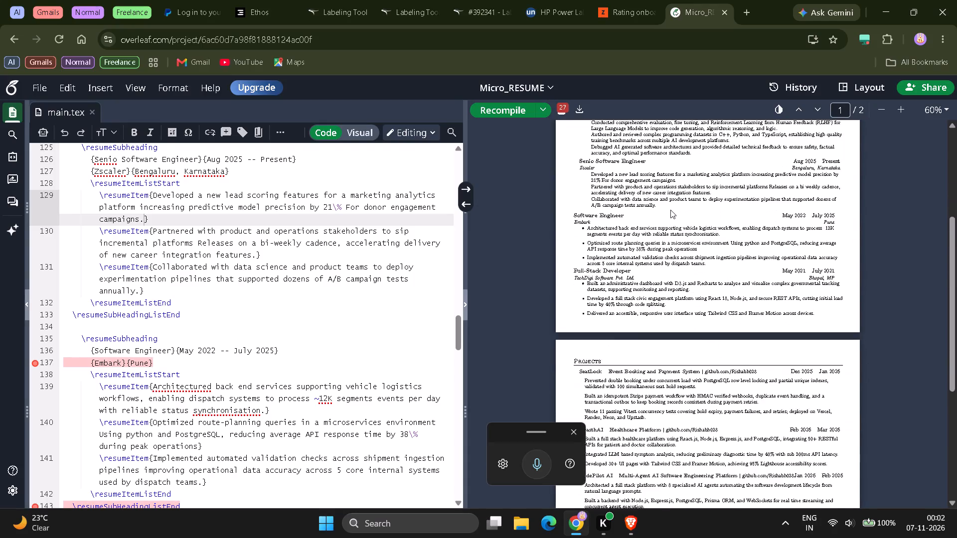
scroll(670, 210, up, 3)
scroll(670, 210, down, 3)
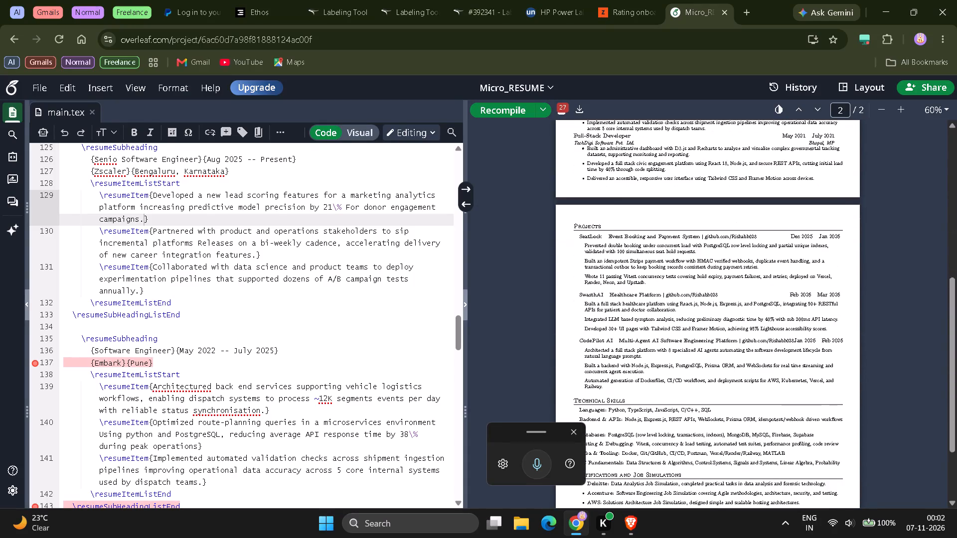
scroll(670, 210, down, 2)
scroll(670, 210, up, 4)
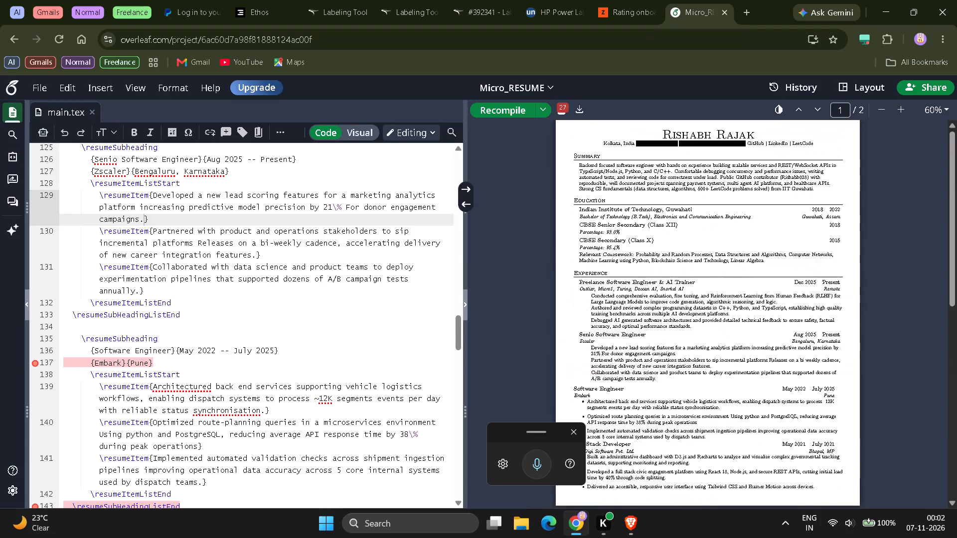
scroll(670, 210, down, 5)
scroll(670, 210, up, 4)
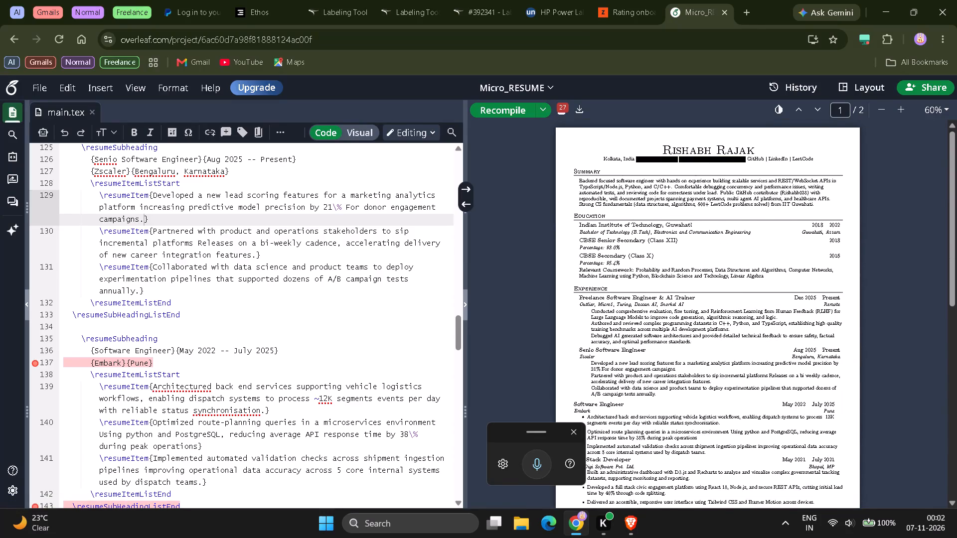
scroll(631, 228, down, 5)
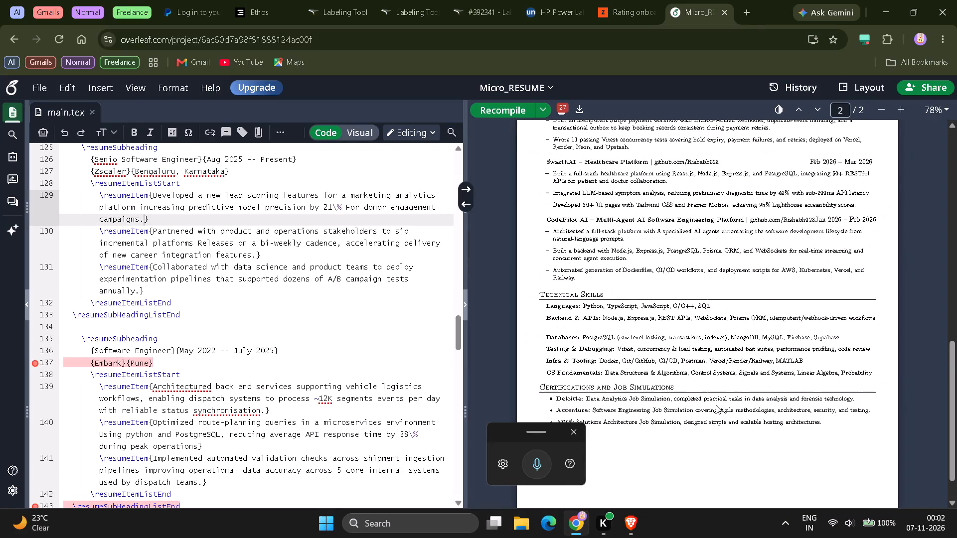
scroll(716, 405, up, 7)
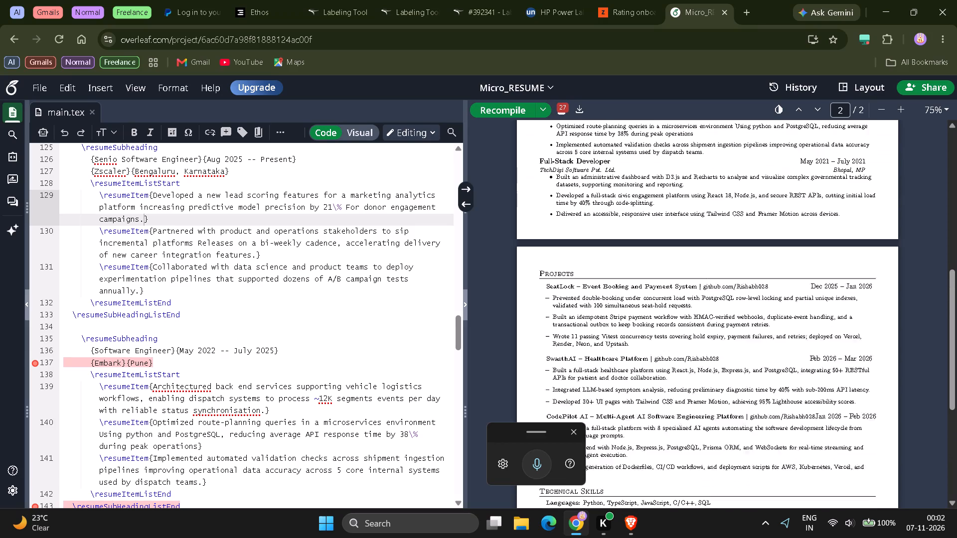
scroll(716, 405, up, 1)
scroll(716, 405, down, 2)
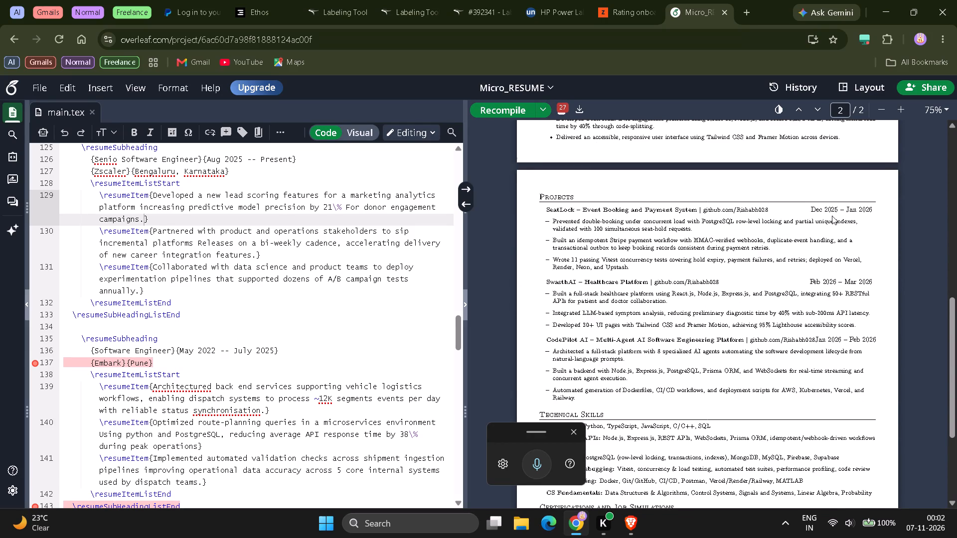
Set the SeatLock project's dates in the Projects section to "Dec 2021 -- Jan 2021".
double_click(827, 210)
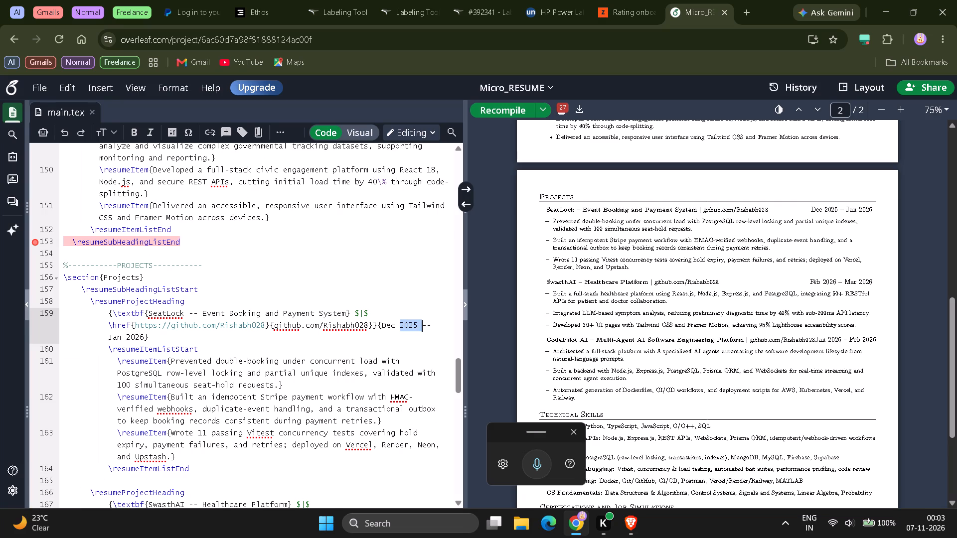
click(419, 323)
key(BackSpace)
key(BackSpace)
key(1)
key(BackSpace)
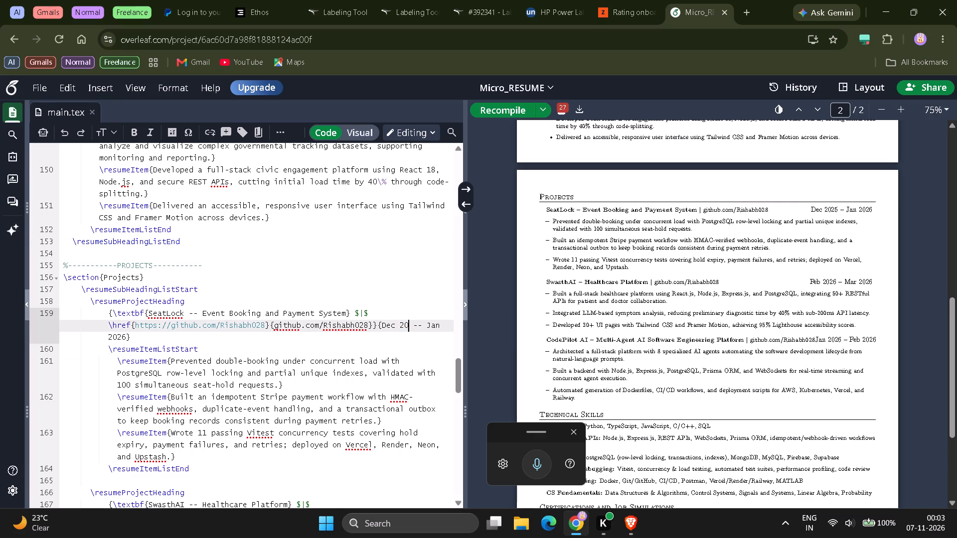
text(21)
click(143, 342)
key(BackSpace)
key(1)
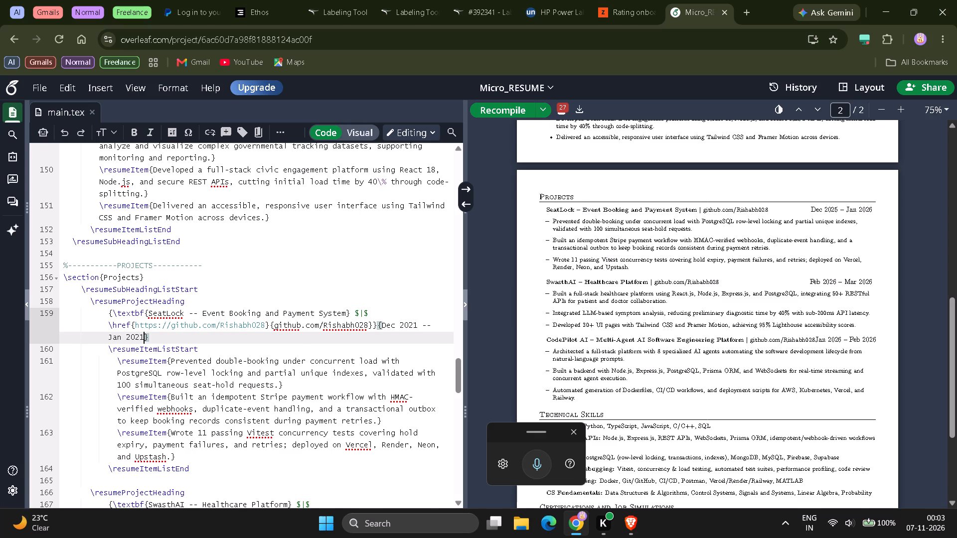
Set the SwasthAI Healthcare Platform project's dates to "Feb 2021 -- Mar 2021".
scroll(263, 408, down, 3)
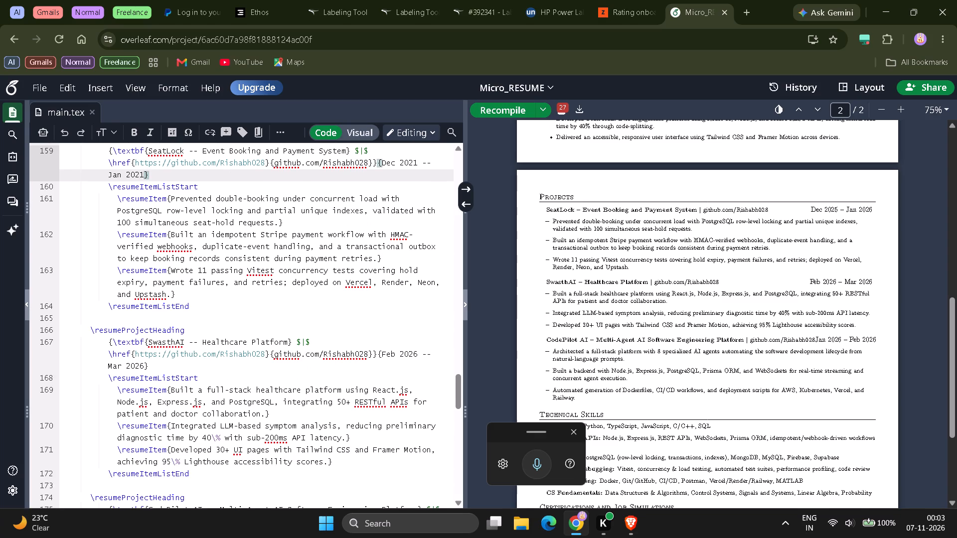
click(417, 351)
key(BackSpace)
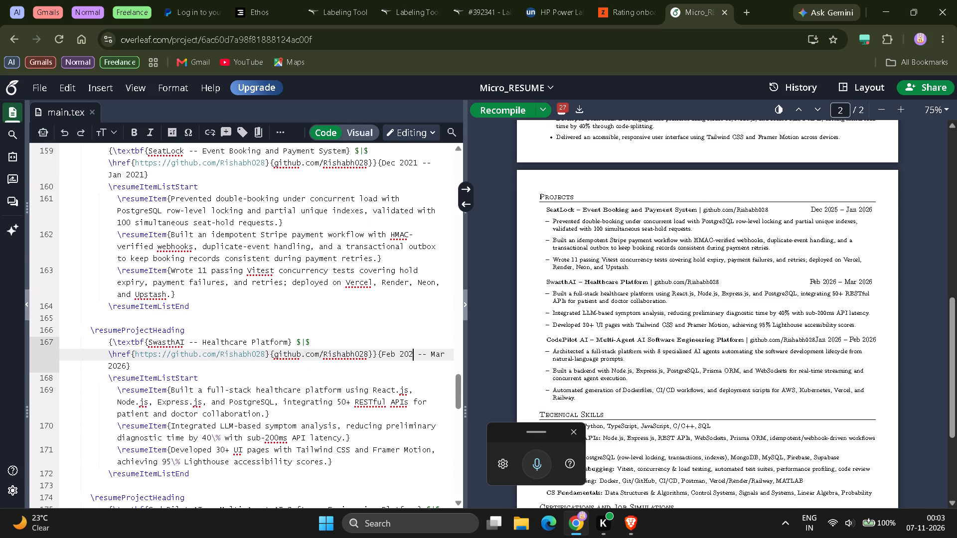
key(0)
key(BackSpace)
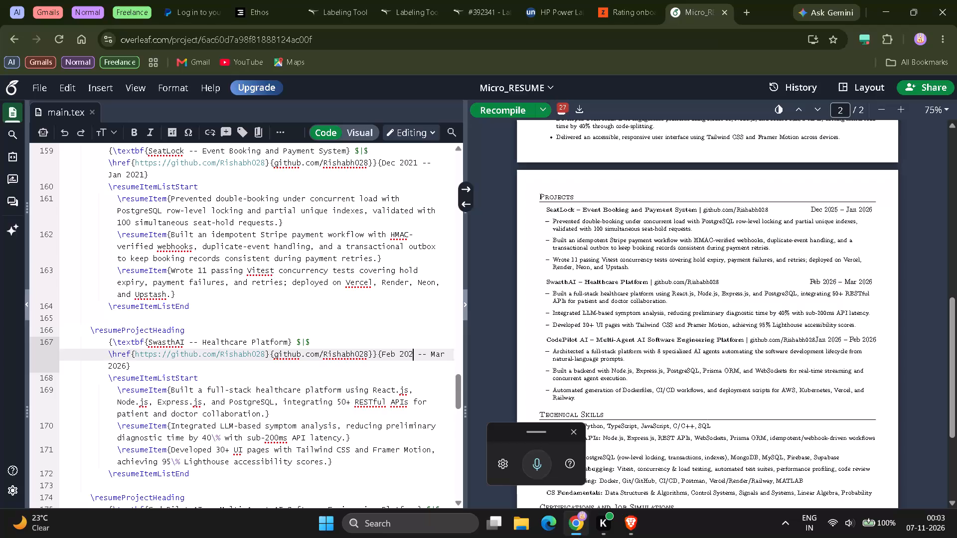
key(1)
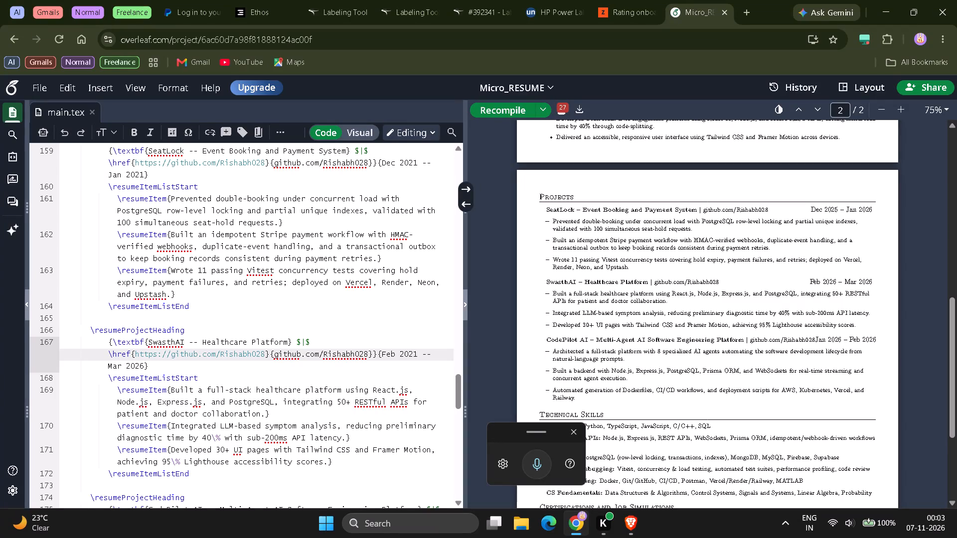
click(145, 366)
key(BackSpace)
key(1)
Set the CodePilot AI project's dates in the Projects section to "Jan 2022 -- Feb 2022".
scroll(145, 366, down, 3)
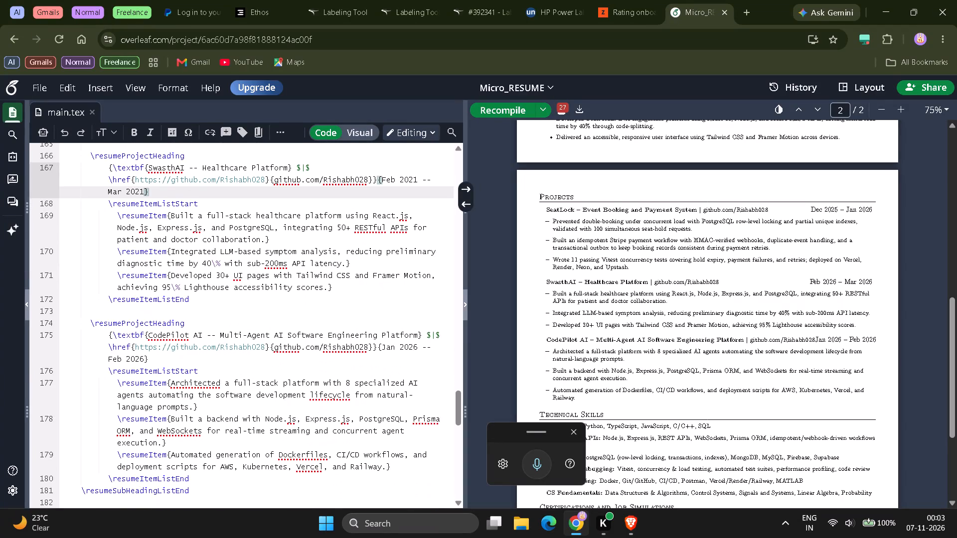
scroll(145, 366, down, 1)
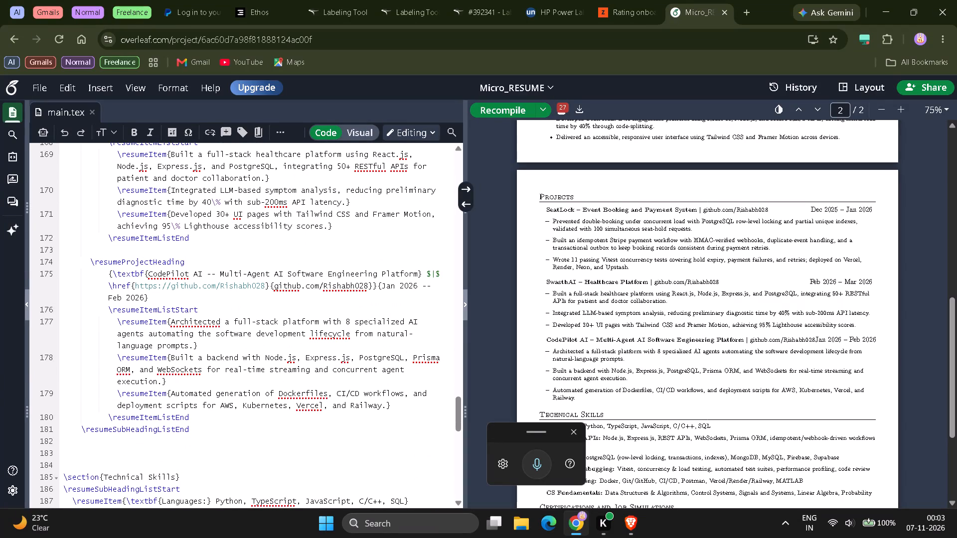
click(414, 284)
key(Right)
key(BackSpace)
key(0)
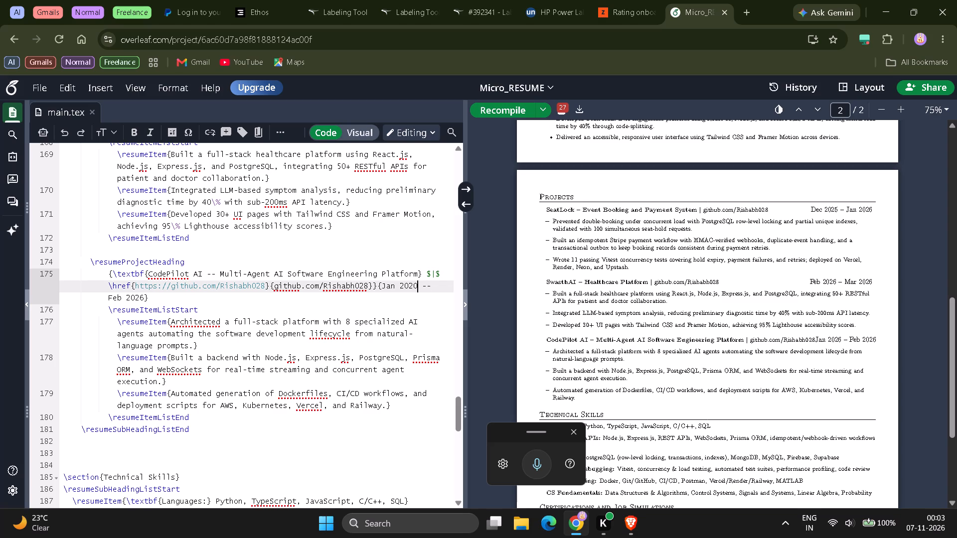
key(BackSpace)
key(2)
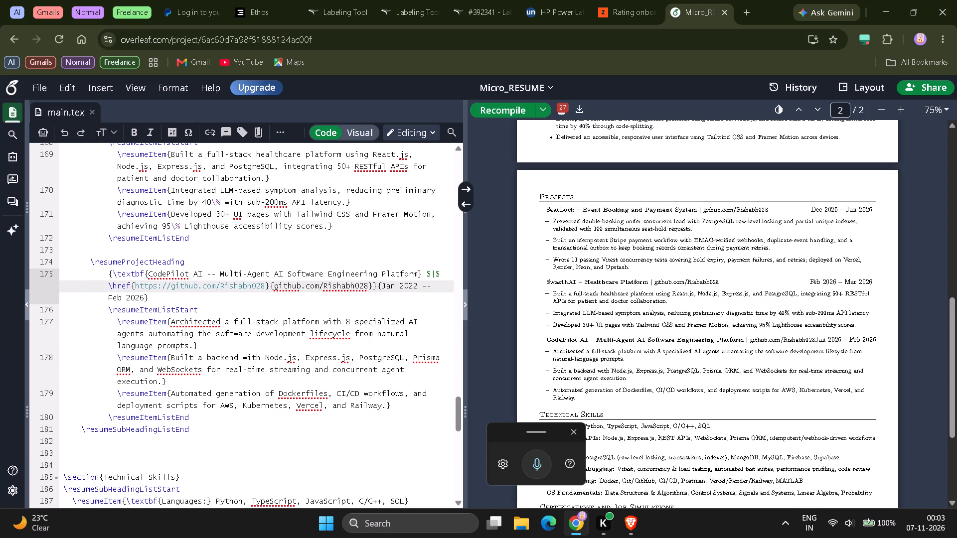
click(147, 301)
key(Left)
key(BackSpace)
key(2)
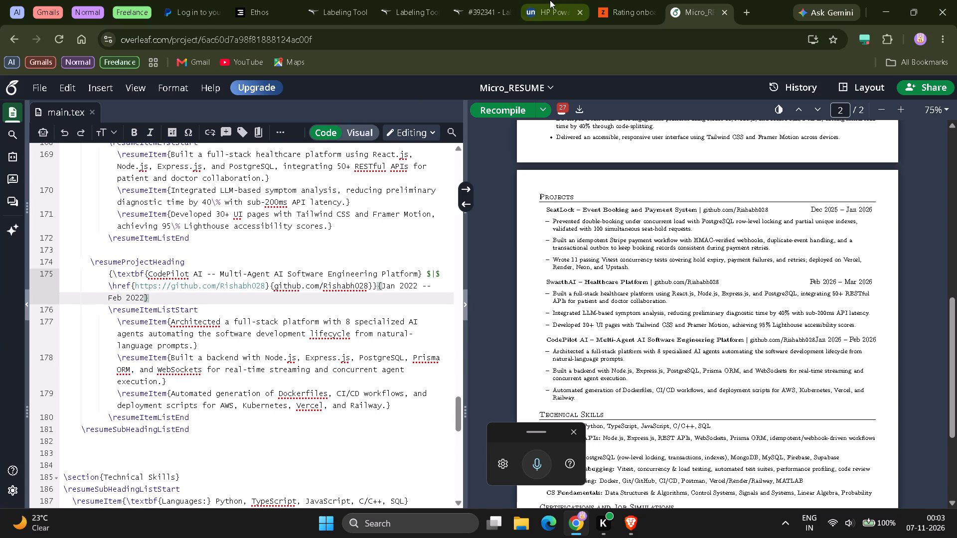
Recompile the resume and check the project dates in the PDF preview.
click(488, 105)
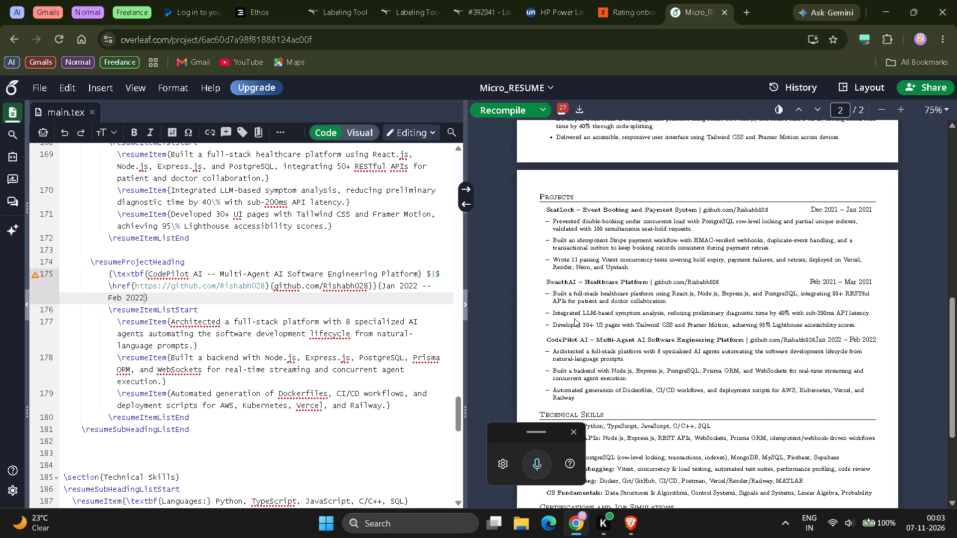
scroll(574, 318, down, 1)
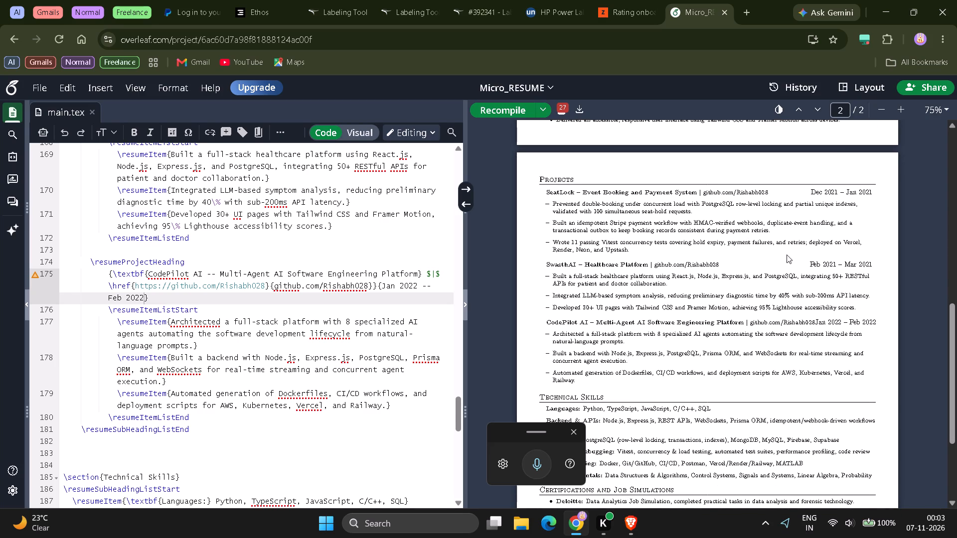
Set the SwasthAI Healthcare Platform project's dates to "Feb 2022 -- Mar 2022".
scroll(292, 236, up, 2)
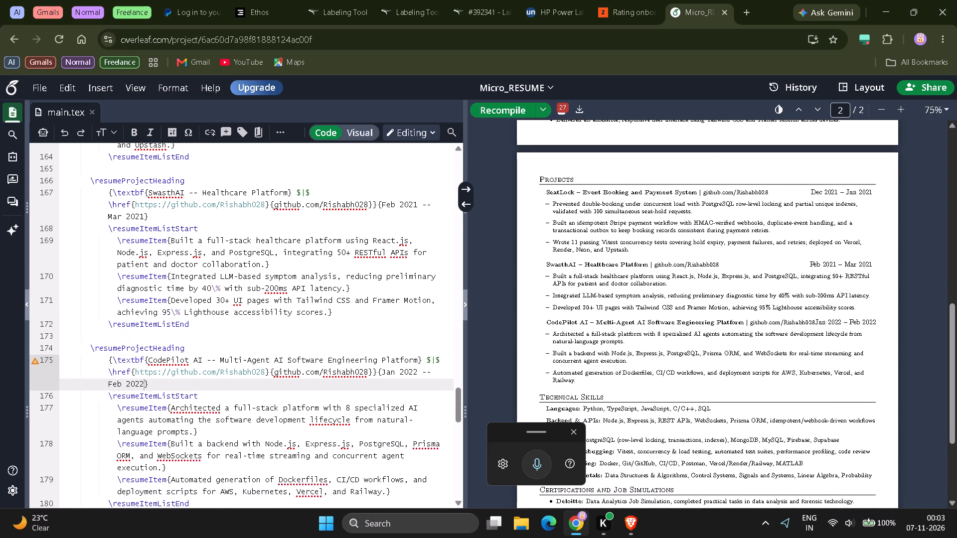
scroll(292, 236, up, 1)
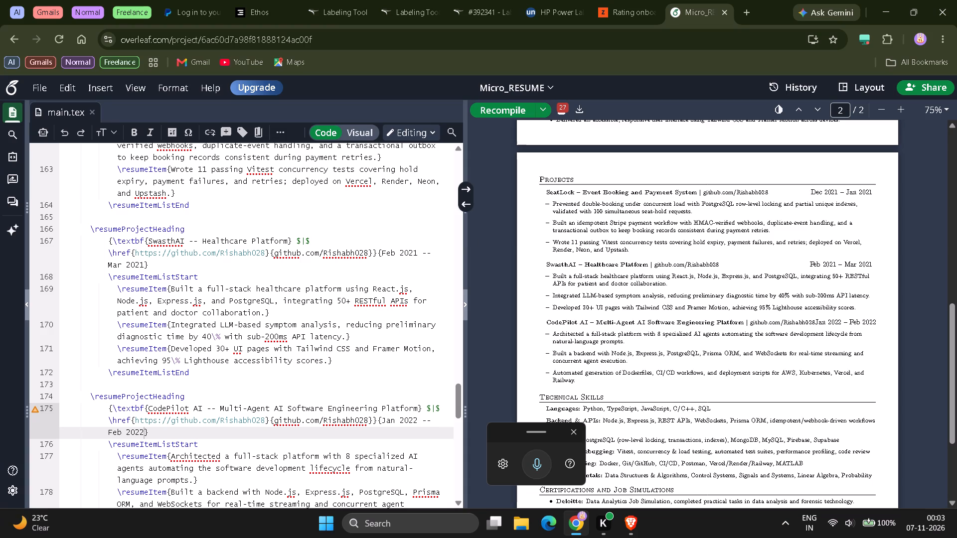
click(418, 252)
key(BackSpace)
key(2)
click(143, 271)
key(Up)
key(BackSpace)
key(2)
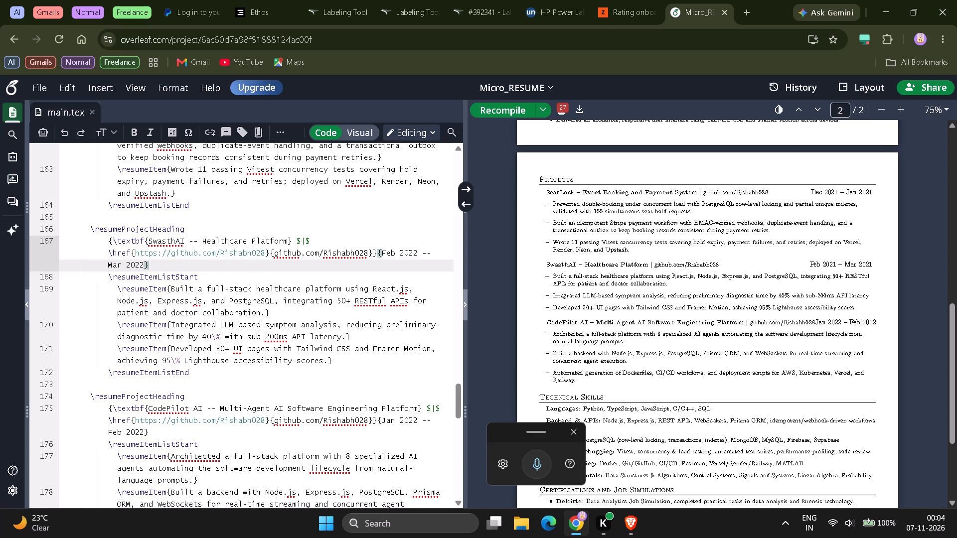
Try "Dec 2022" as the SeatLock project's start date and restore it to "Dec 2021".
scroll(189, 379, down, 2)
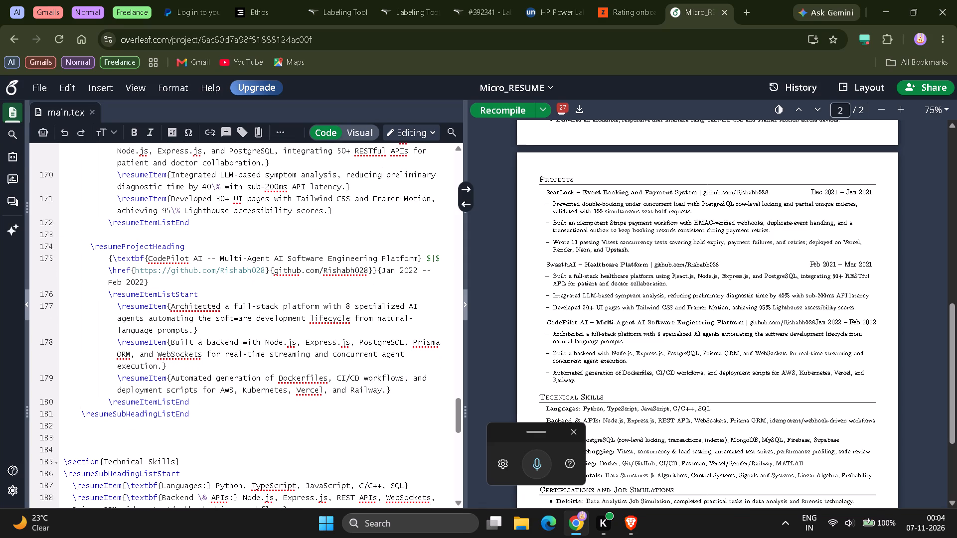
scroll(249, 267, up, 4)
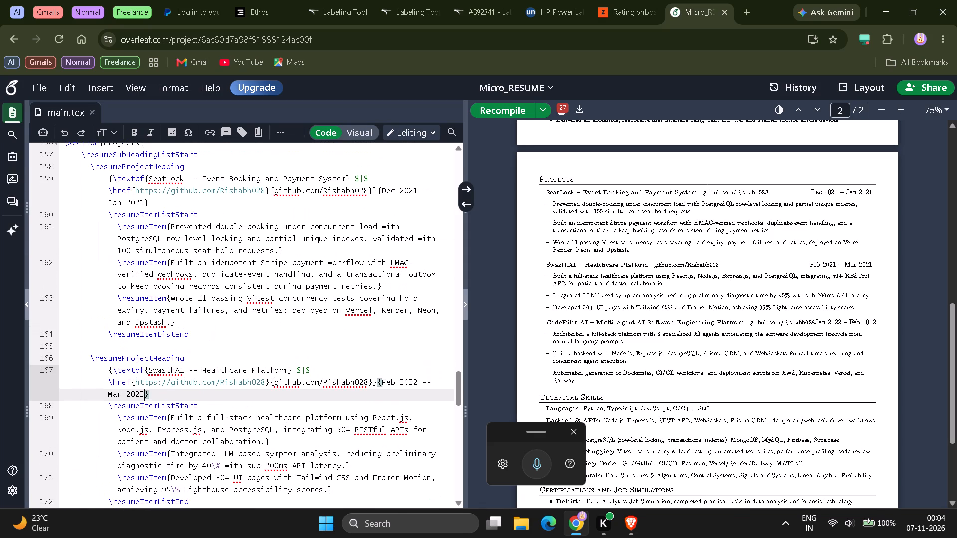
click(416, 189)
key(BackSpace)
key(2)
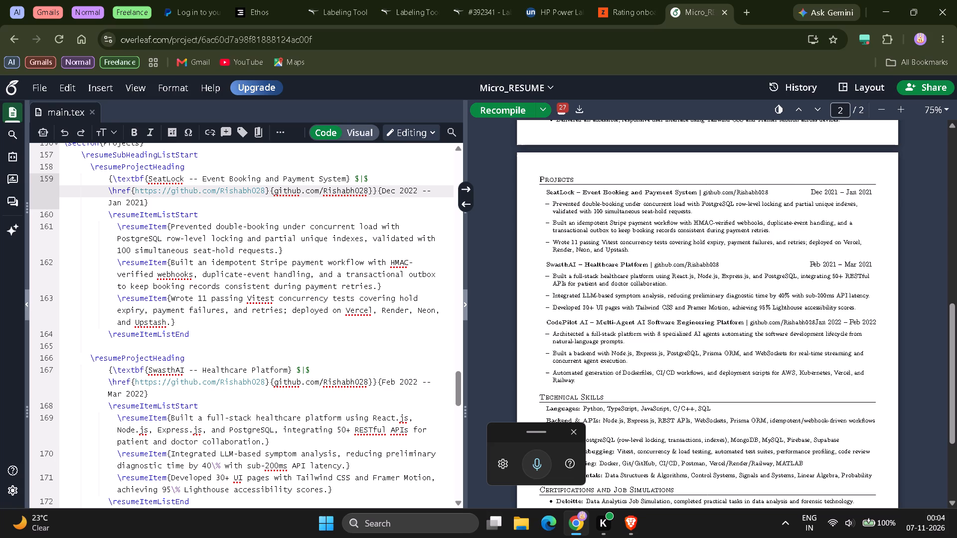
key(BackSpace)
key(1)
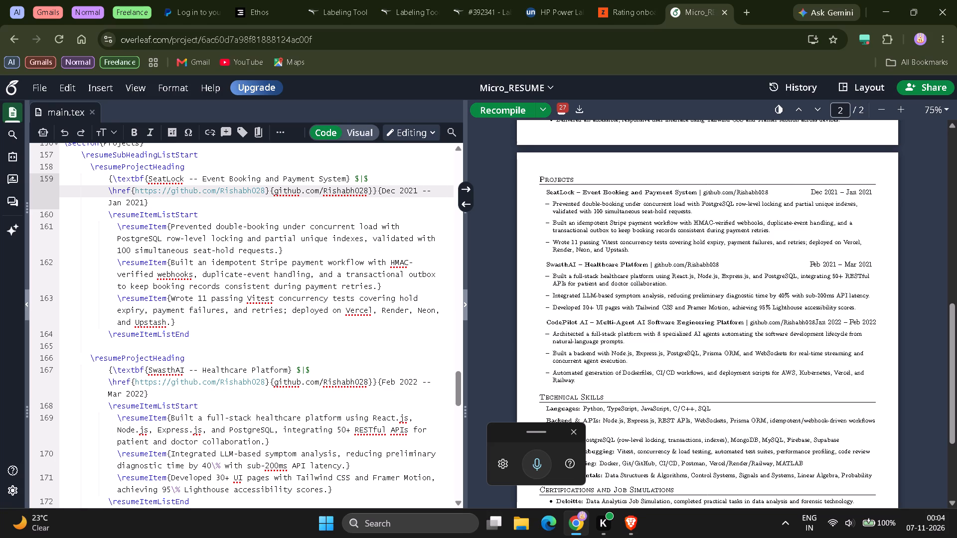
Set the SwasthAI Healthcare Platform project's dates back to "Feb 2021 -- Mar 2021".
scroll(203, 358, down, 1)
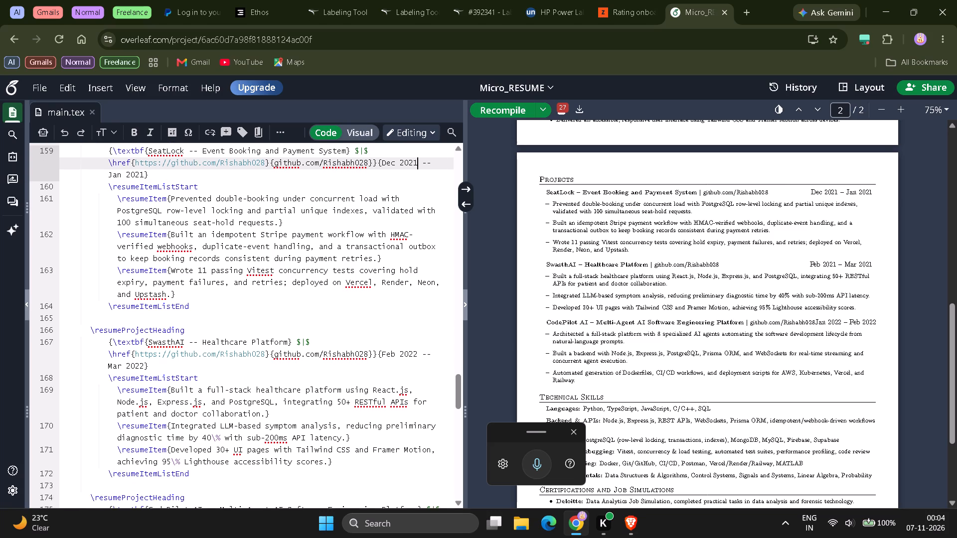
scroll(203, 358, down, 1)
click(147, 343)
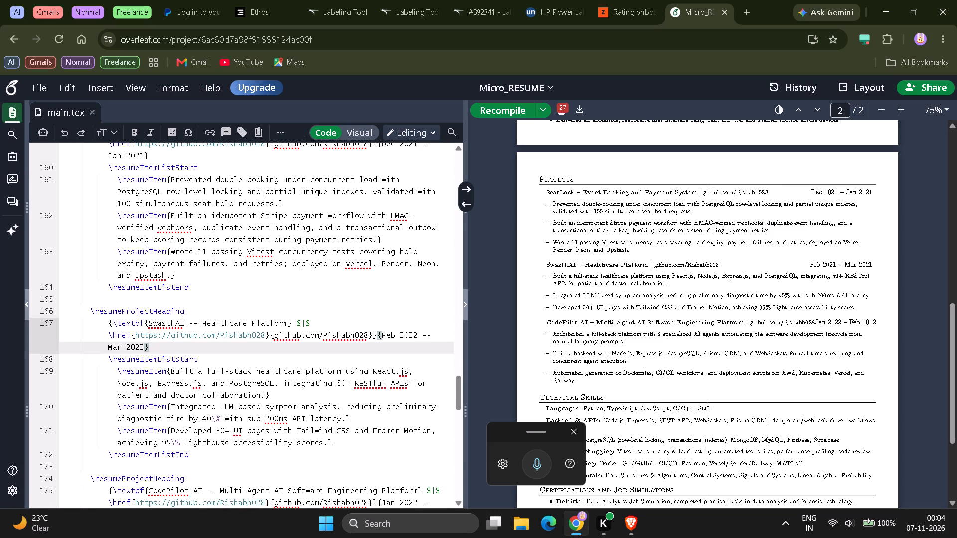
key(Left)
key(BackSpace)
key(1)
click(418, 335)
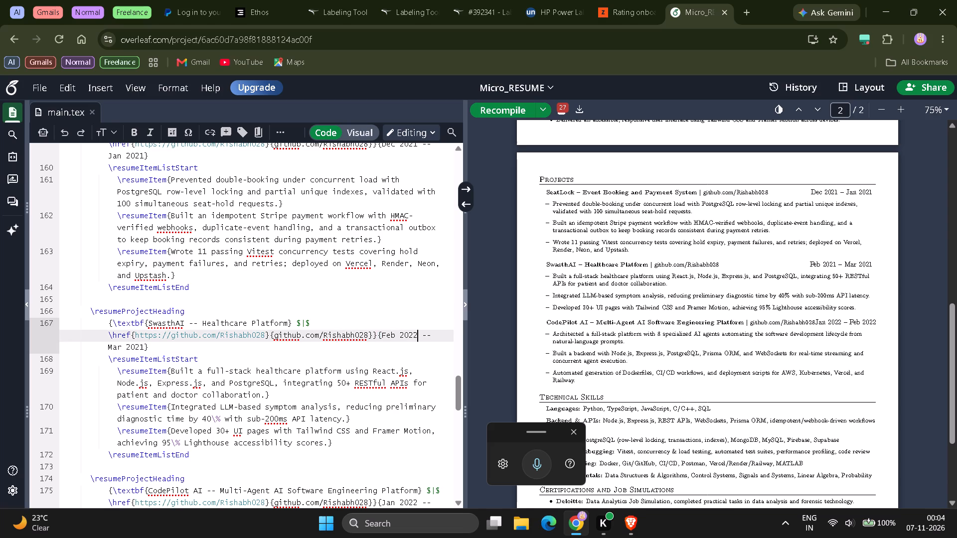
key(BackSpace)
key(1)
Set the CodePilot AI project's dates to "Jan 2021 -- Feb 2021".
scroll(418, 335, down, 2)
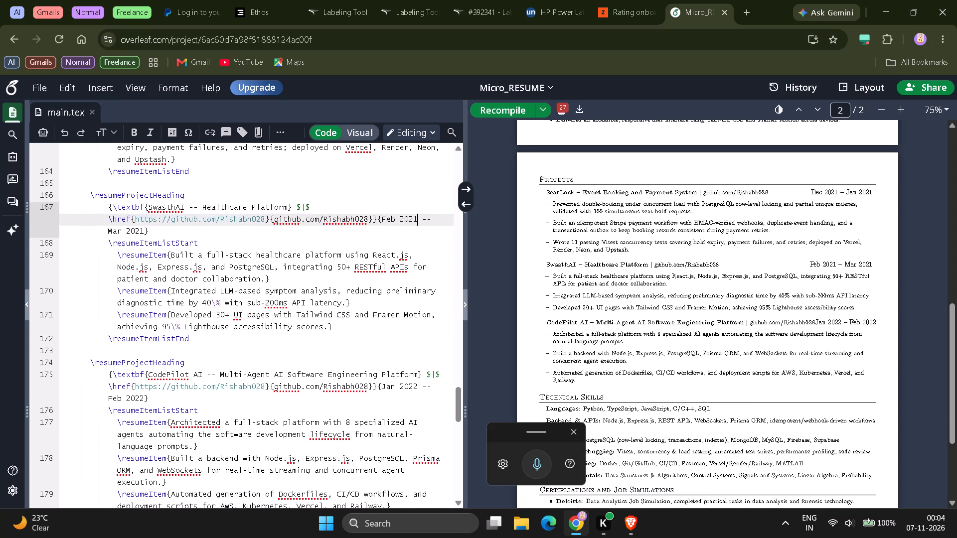
click(419, 382)
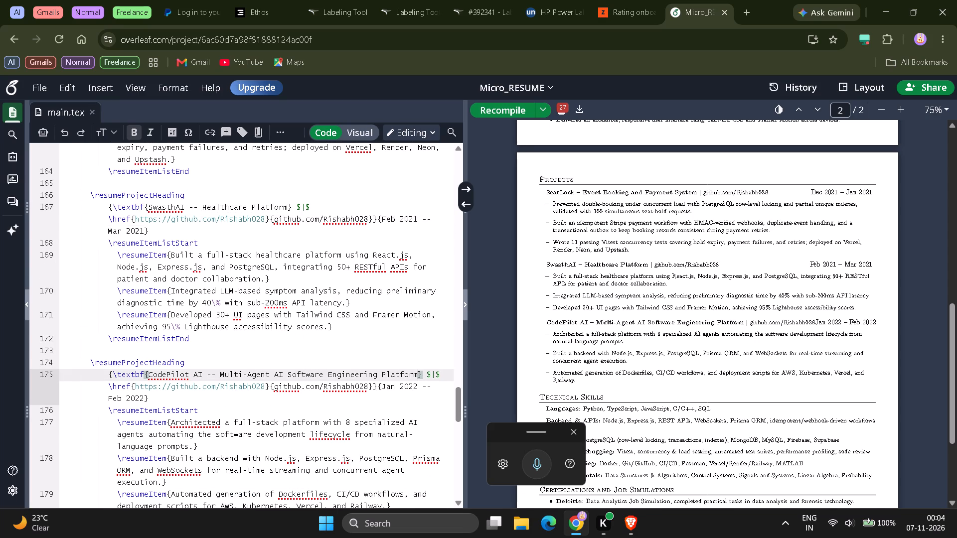
key(Down)
key(BackSpace)
key(1)
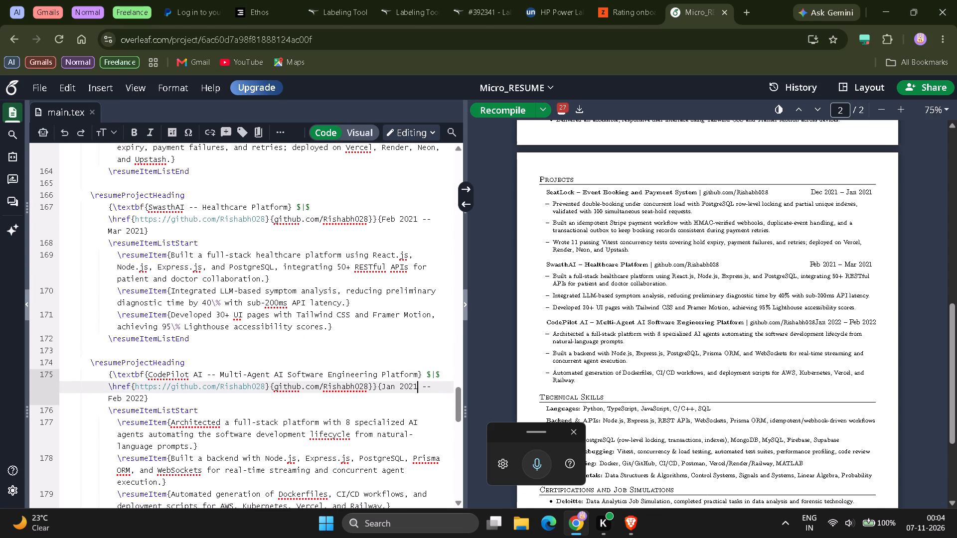
click(144, 398)
key(BackSpace)
key(1)
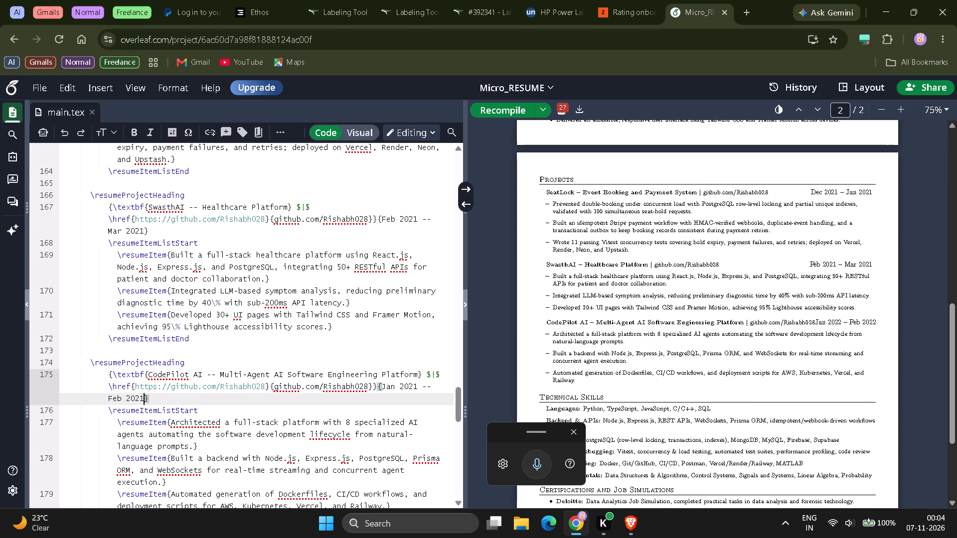
Recompile the resume to update its PDF preview with the edited project dates.
click(483, 108)
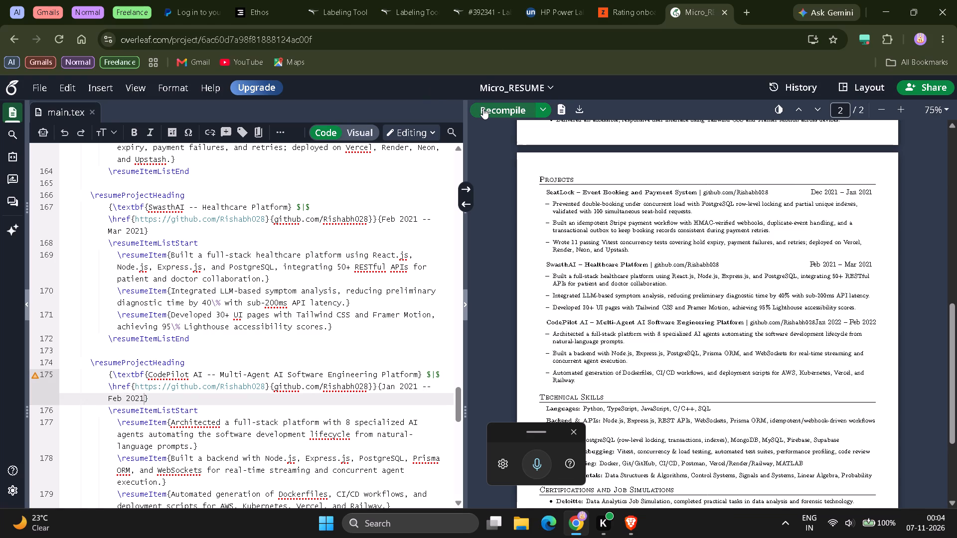
Rename the Overleaf project as H_AI_RESUME.
click(517, 88)
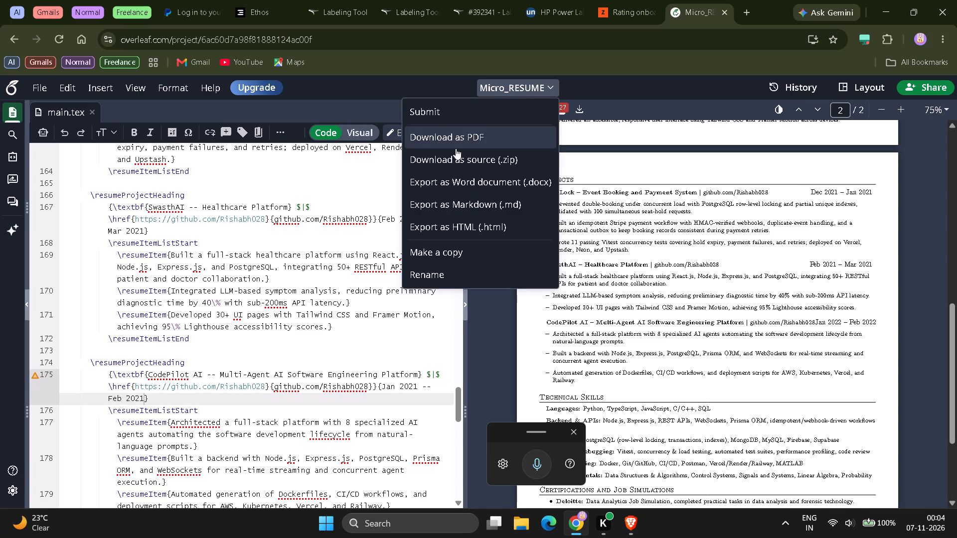
click(429, 271)
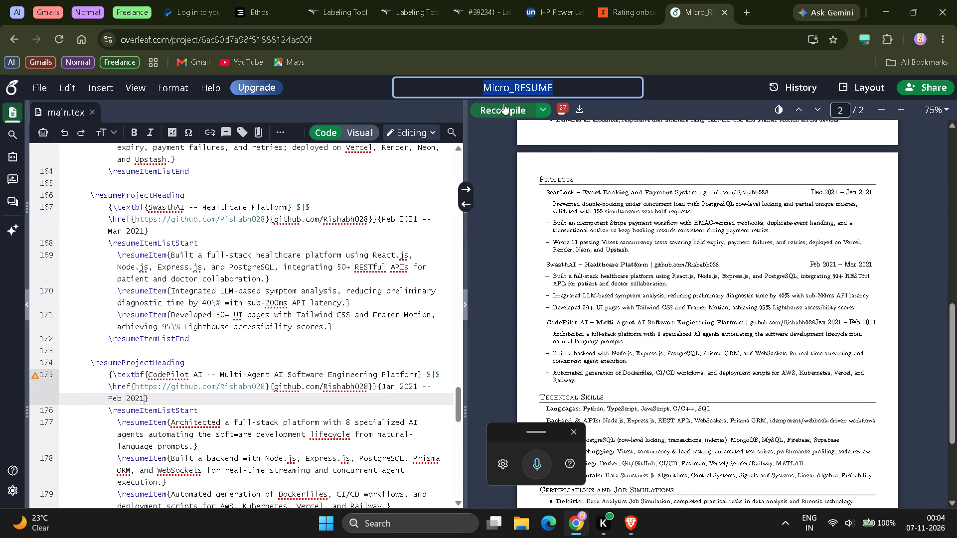
click(508, 86)
key(BackSpace)
key(BackSpace)
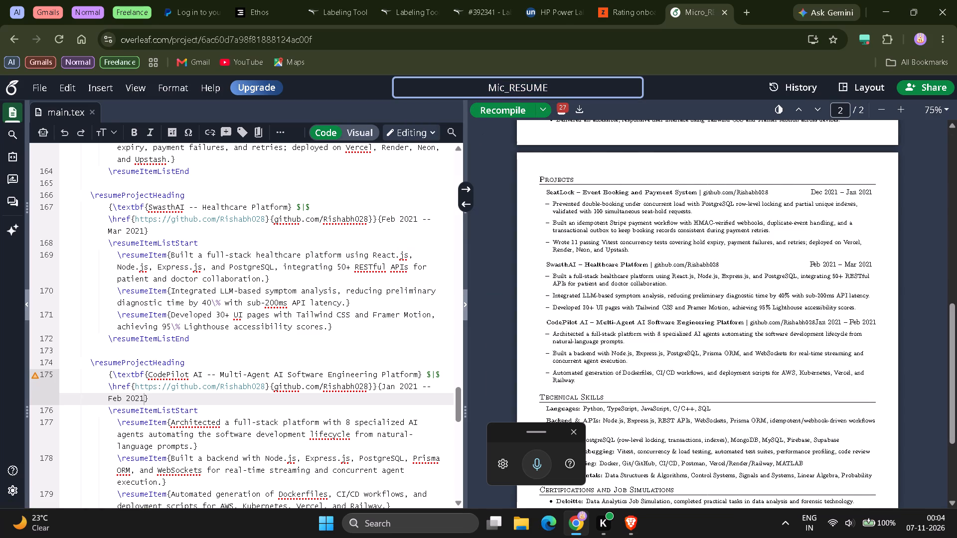
key(BackSpace)
key(BackSpace)
key(BackSpace)
key(BackSpace)
text(H_AI)
key(Return)
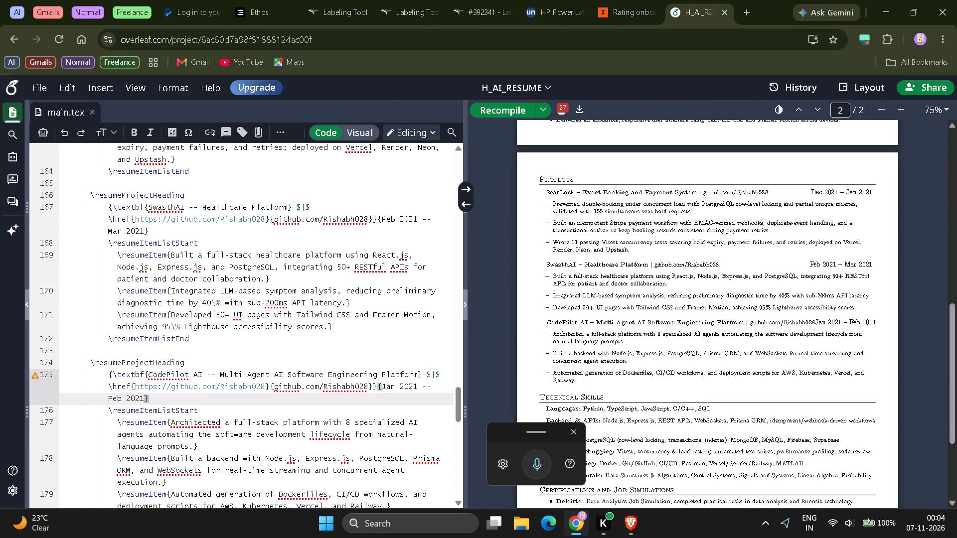
Download the compiled resume as a PDF and return the preview to the first page.
click(582, 114)
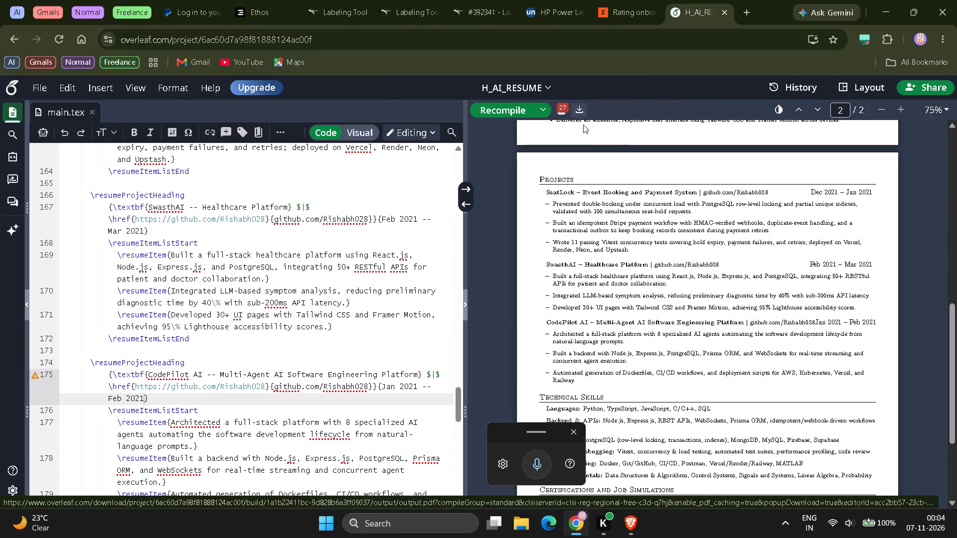
scroll(623, 265, up, 7)
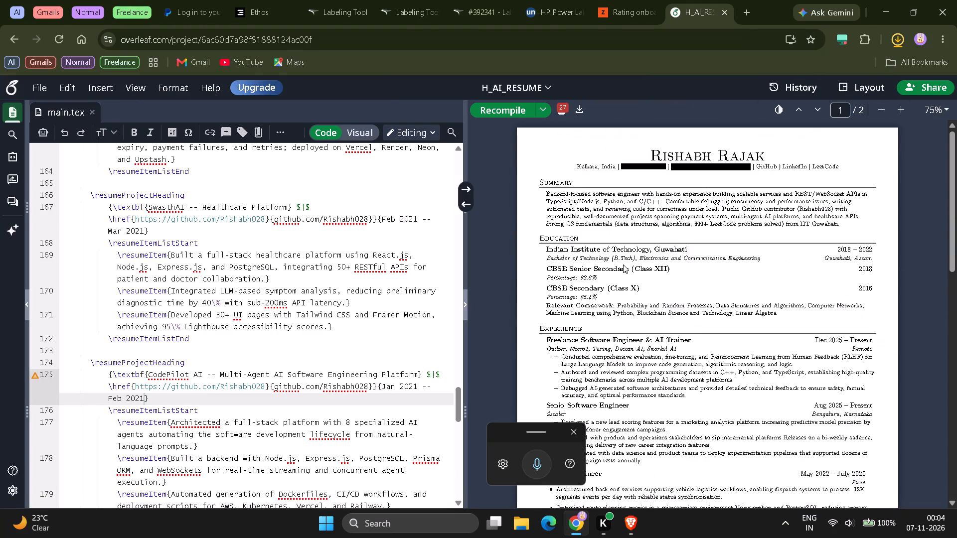
scroll(623, 265, up, 3)
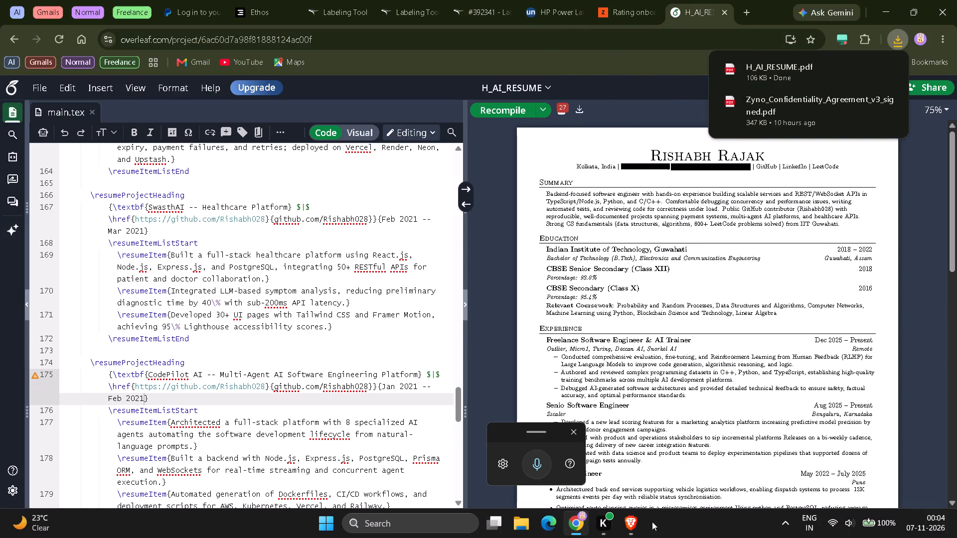
Switch to the Handshake AI onboarding form in Brave and upload H_AI_RESUME from Downloads as the resume.
click(627, 480)
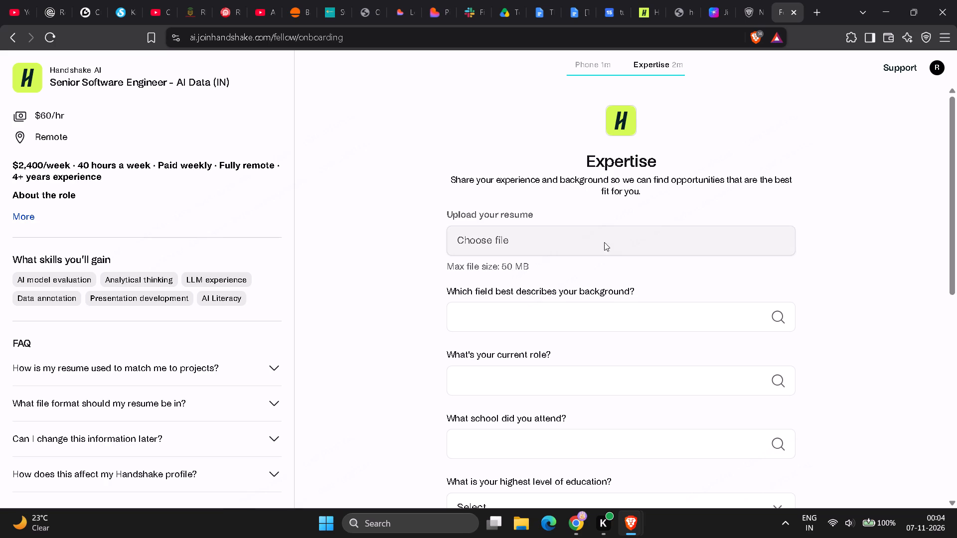
click(512, 246)
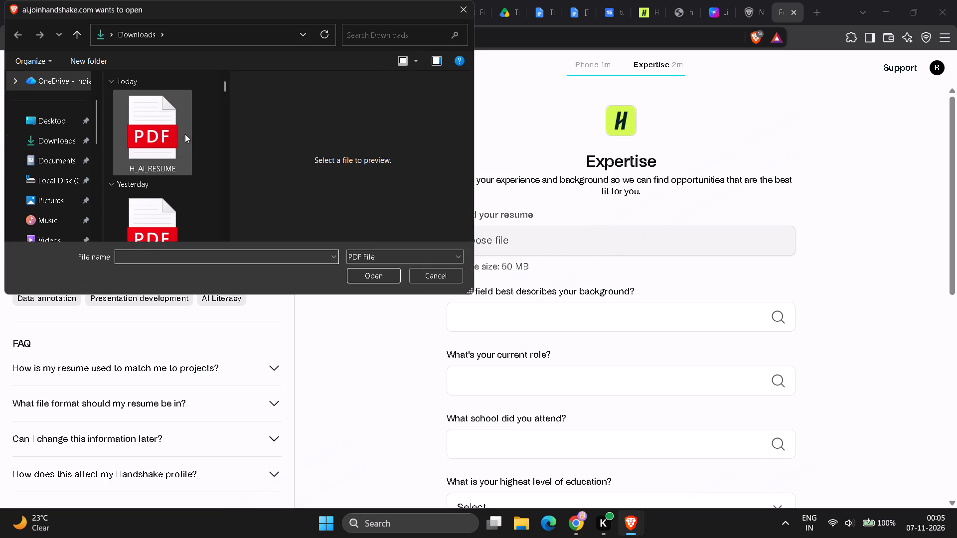
click(184, 134)
click(356, 278)
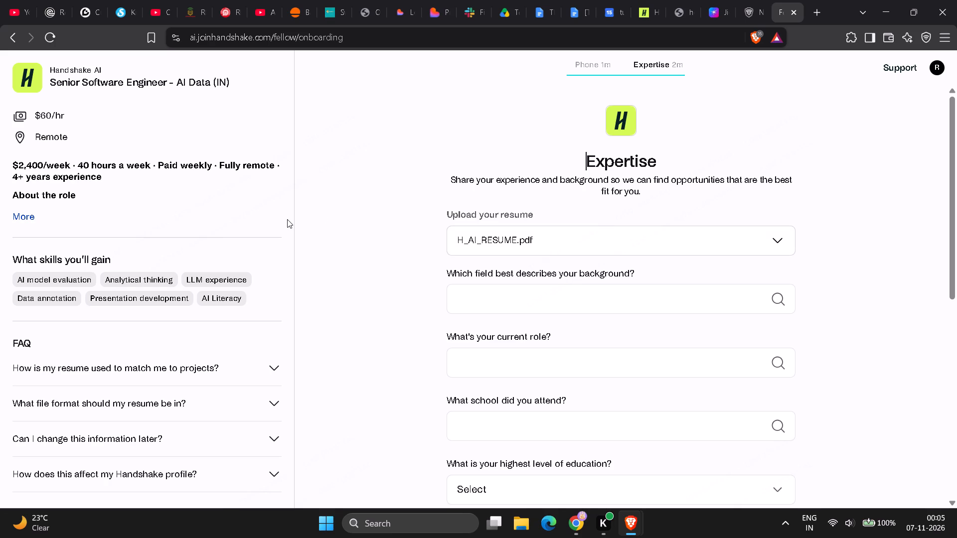
Choose Engineering as the field that best describes the applicant's background.
click(502, 301)
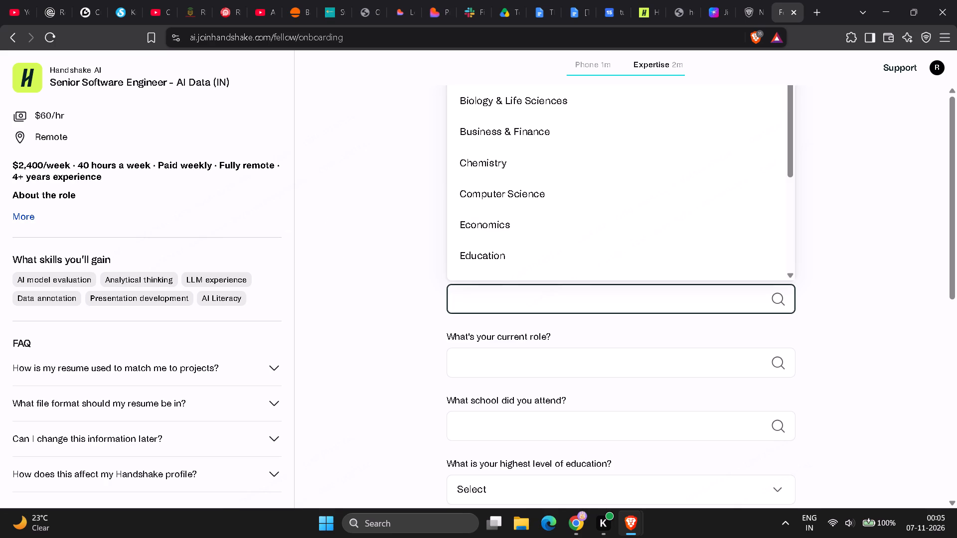
scroll(517, 112, down, 1)
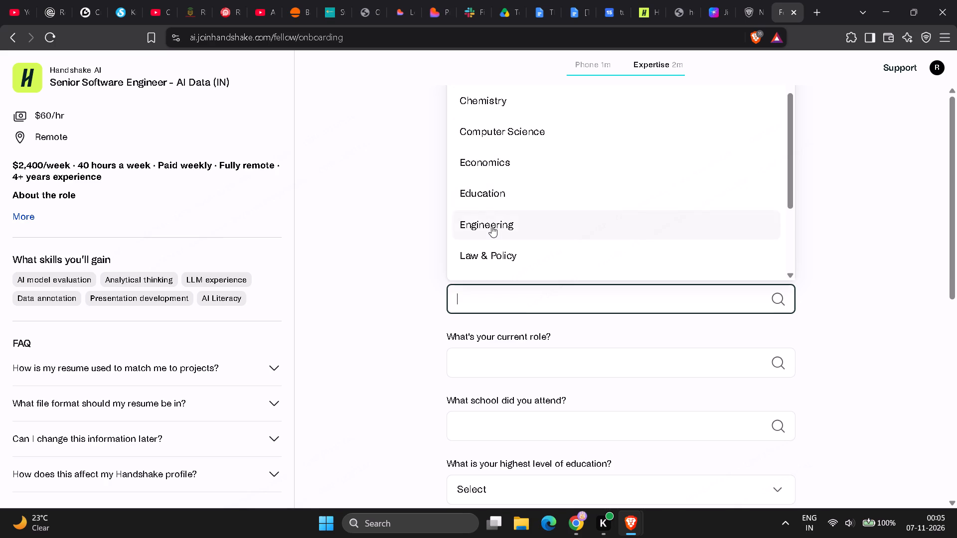
scroll(491, 226, down, 7)
scroll(491, 227, up, 2)
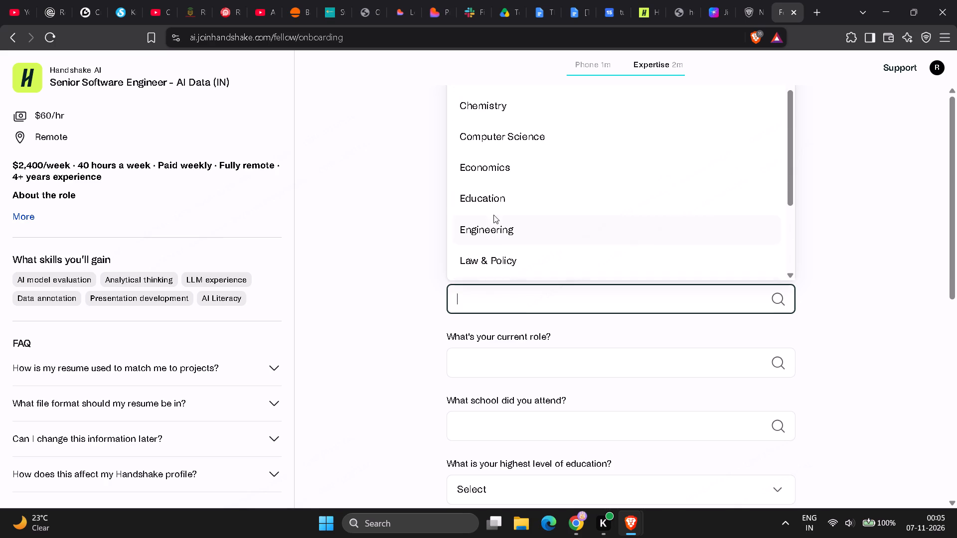
click(500, 230)
Add Electrical Engineering and Aerospace Engineering as the background sub-fields.
scroll(502, 314, down, 2)
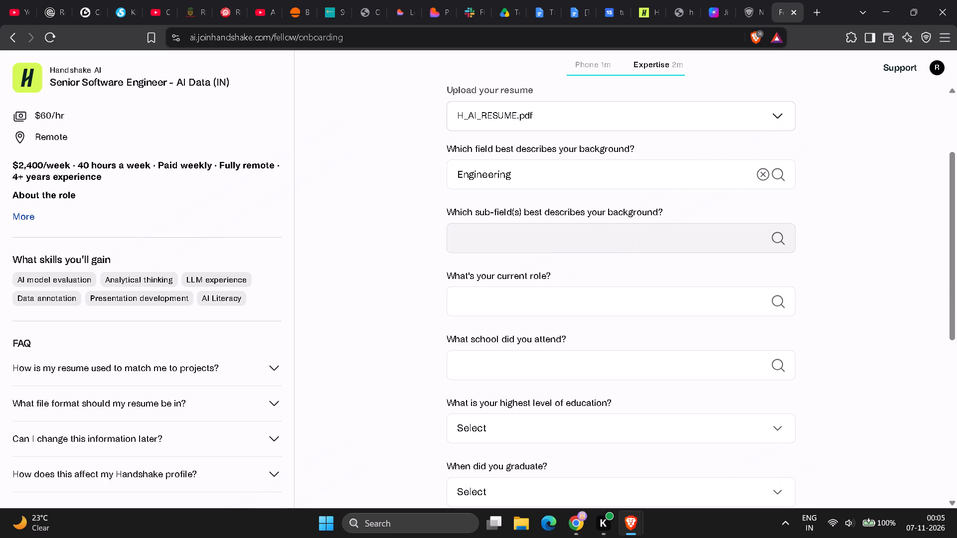
click(511, 239)
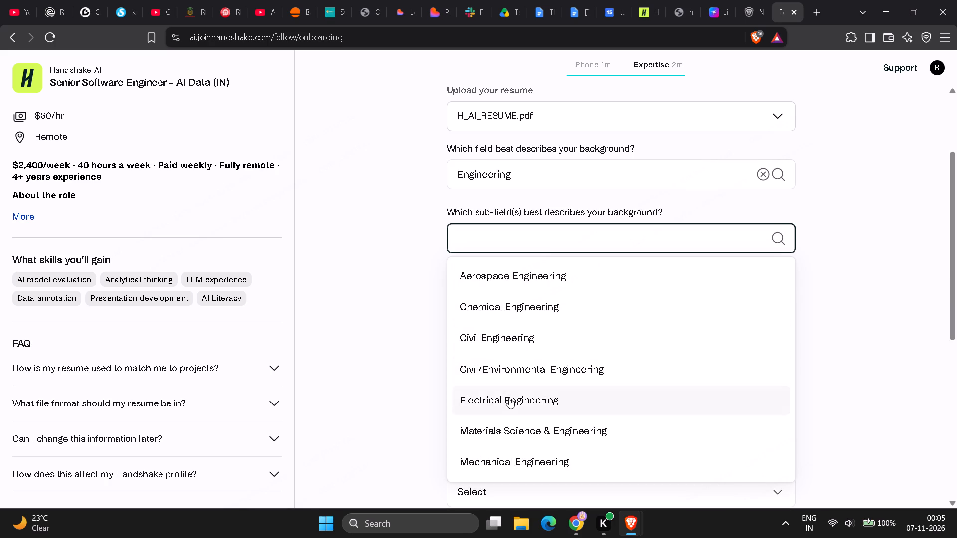
scroll(509, 428, down, 1)
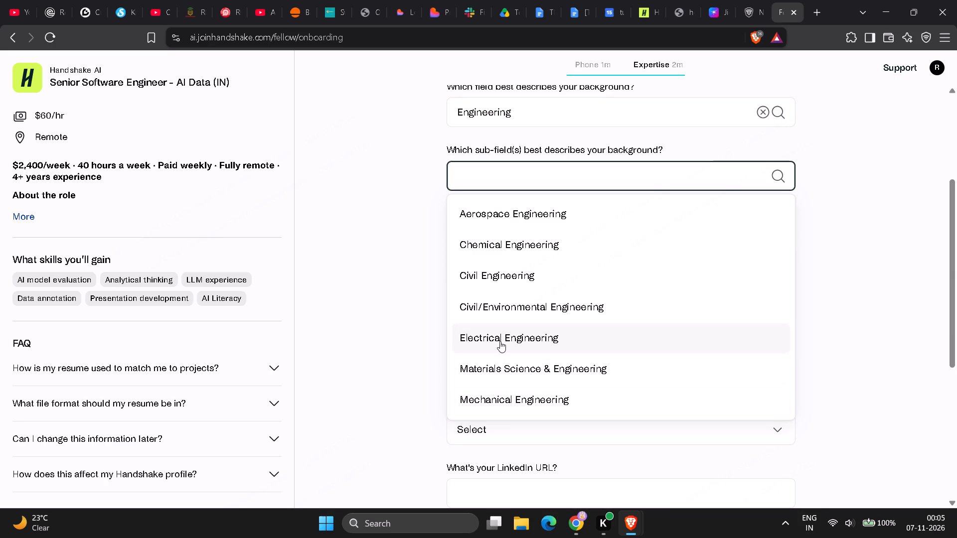
click(500, 341)
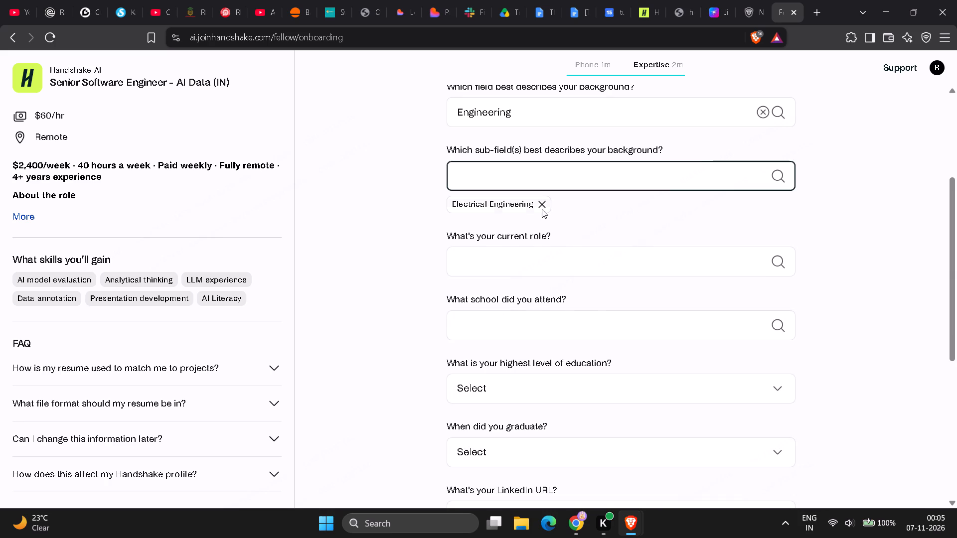
click(547, 173)
scroll(512, 312, down, 1)
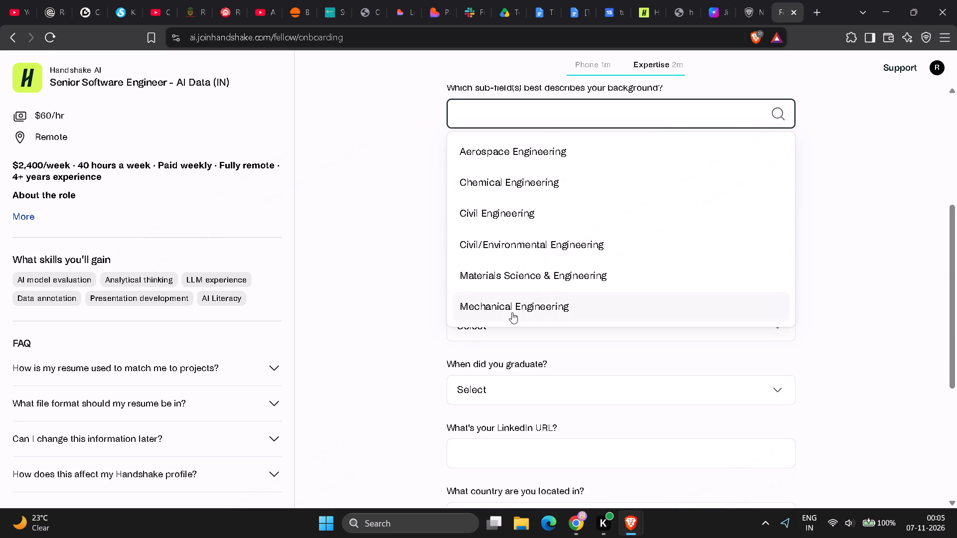
click(528, 150)
click(557, 117)
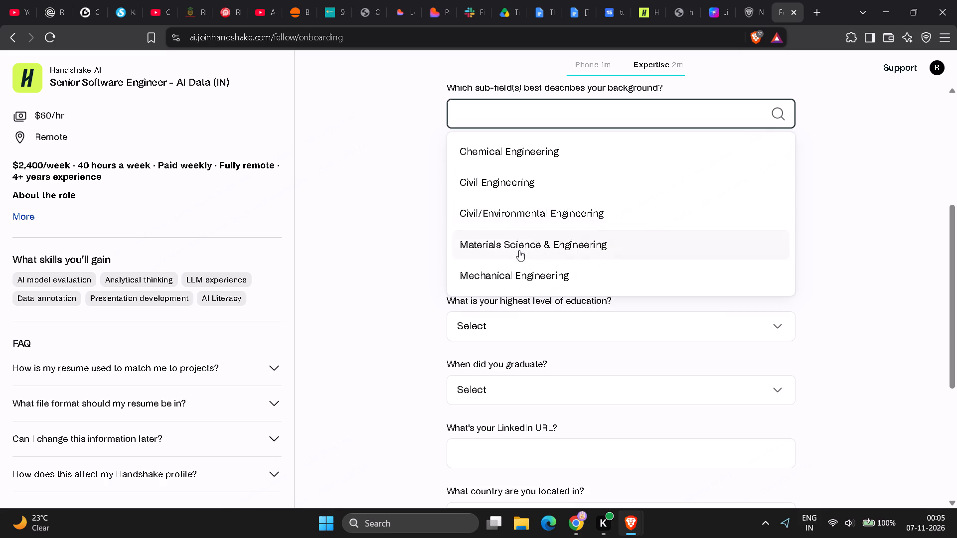
click(418, 272)
Search the current role options and set the role to Software Developers.
click(490, 202)
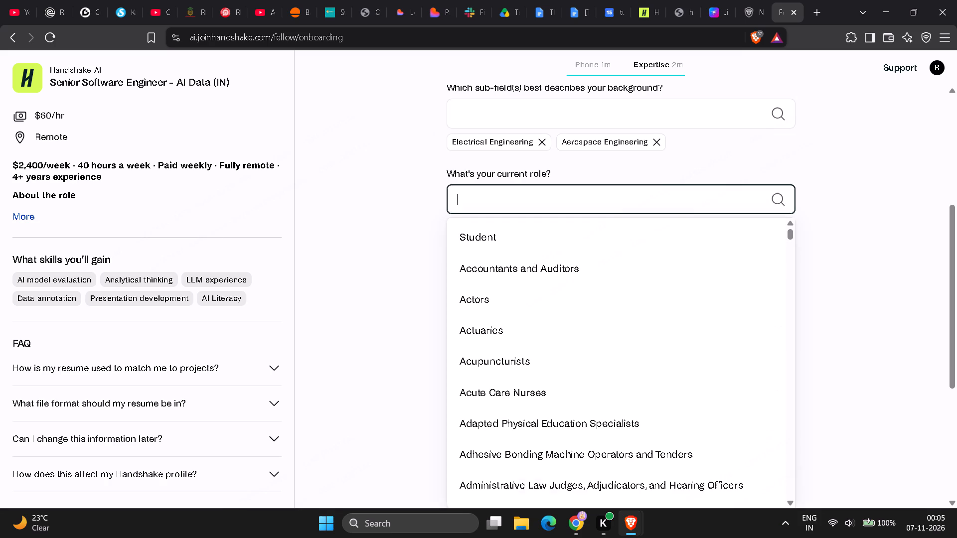
scroll(483, 350, down, 3)
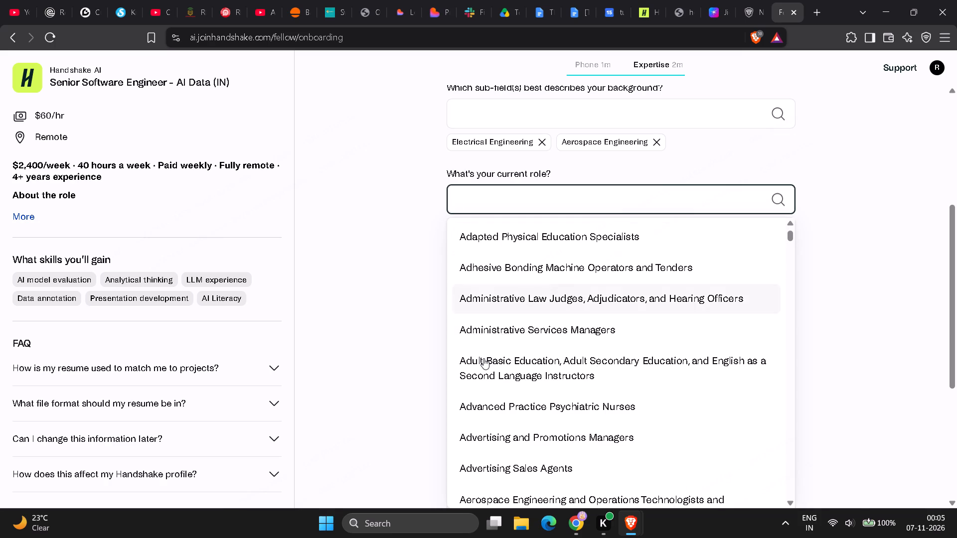
scroll(483, 362, down, 11)
scroll(485, 361, down, 11)
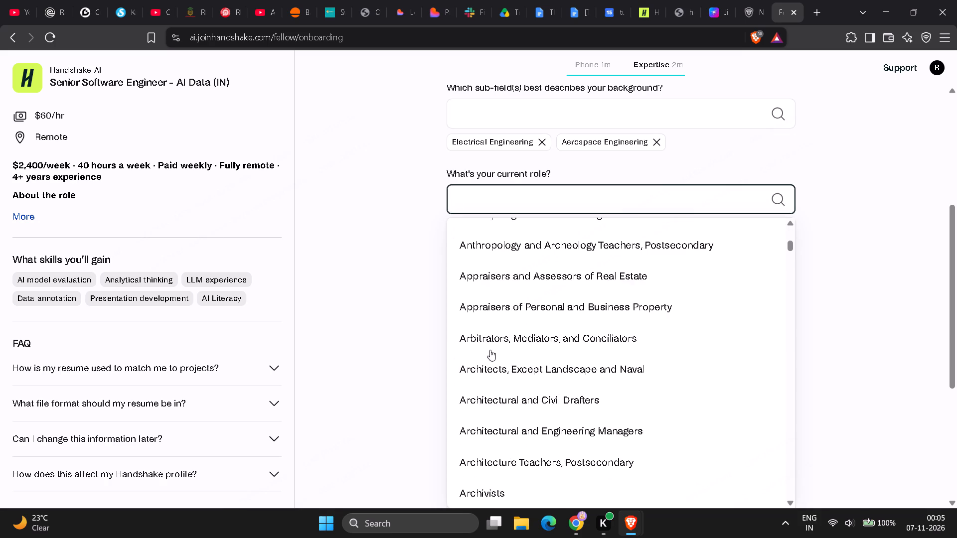
scroll(490, 350, down, 9)
key(s)
key(e)
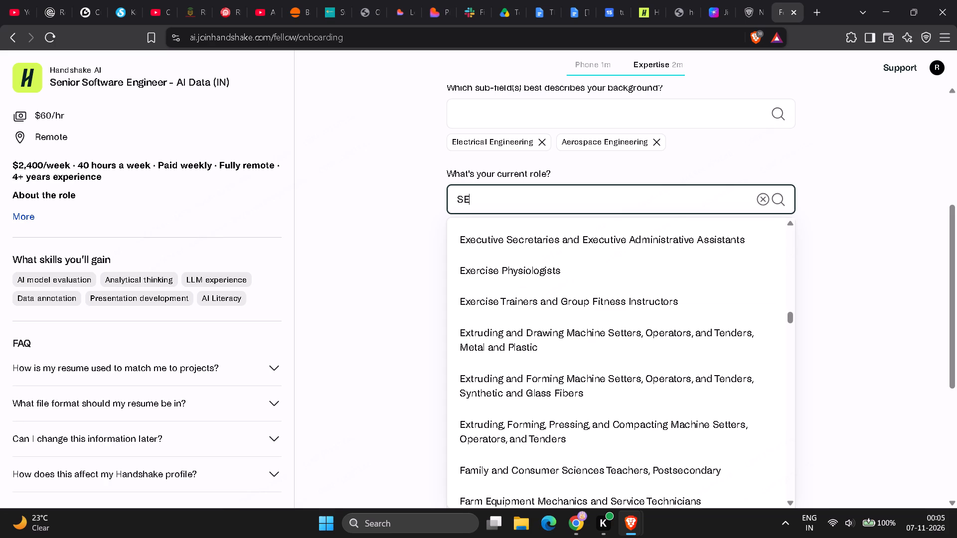
text(NIO)
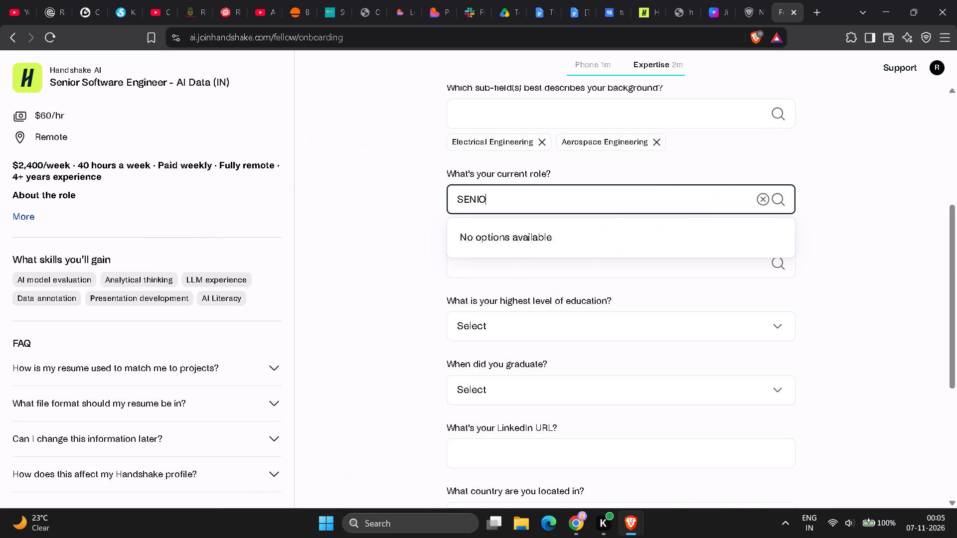
key(BackSpace)
key(BackSpace)
key(BackSpace)
key(BackSpace)
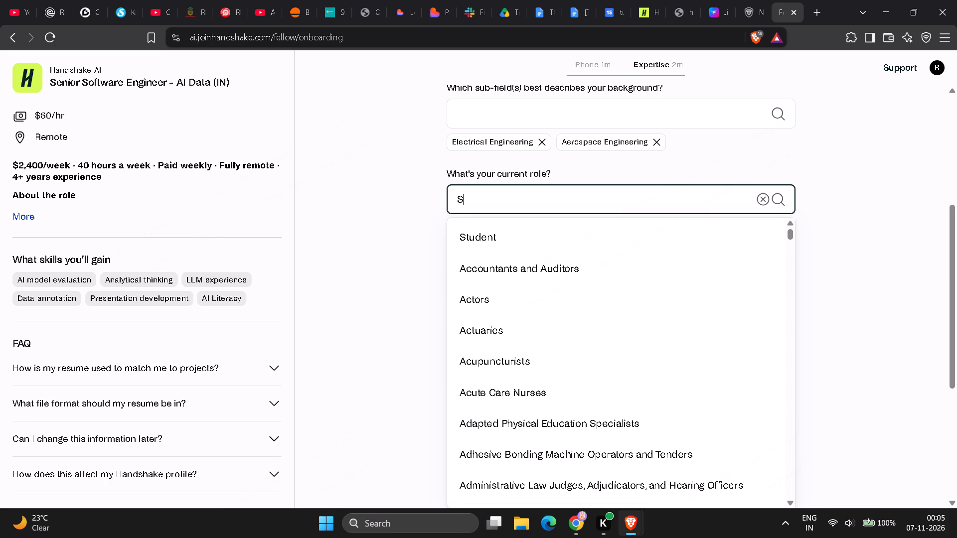
key(o)
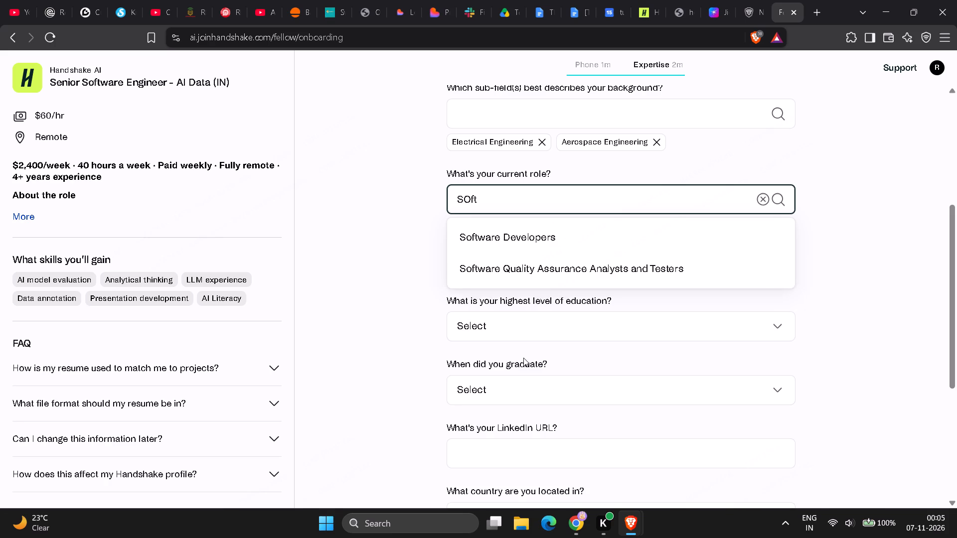
click(588, 237)
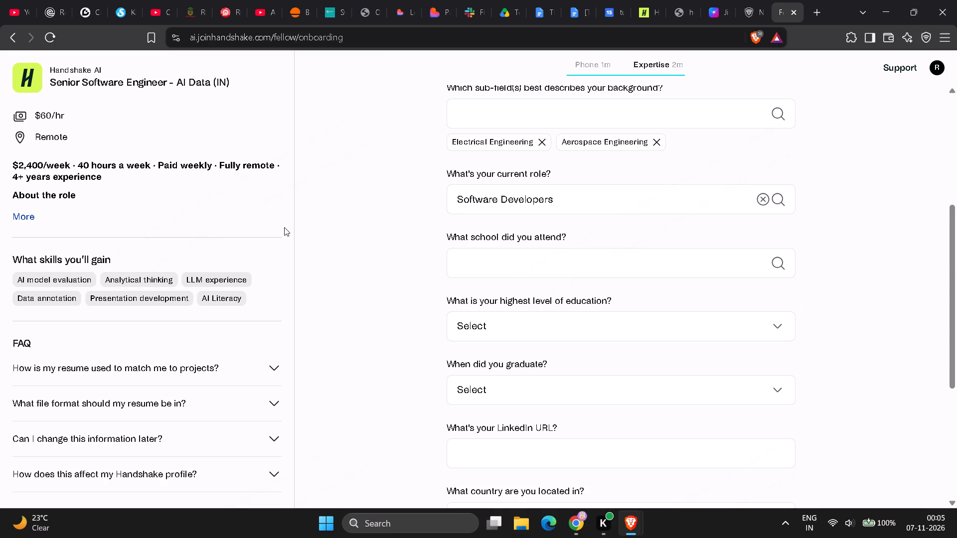
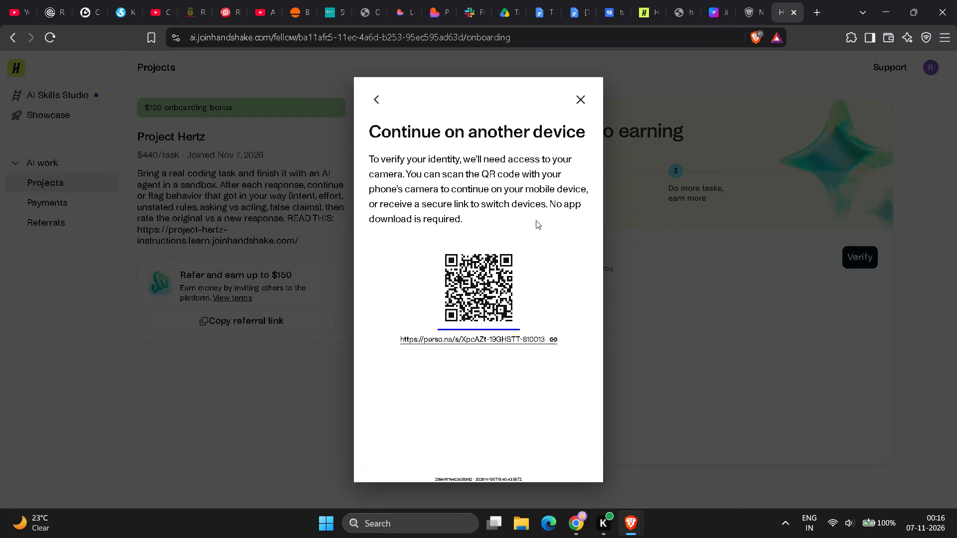
Leave the verification pending on another device by reloading the Project Hertz onboarding page.
click(583, 99)
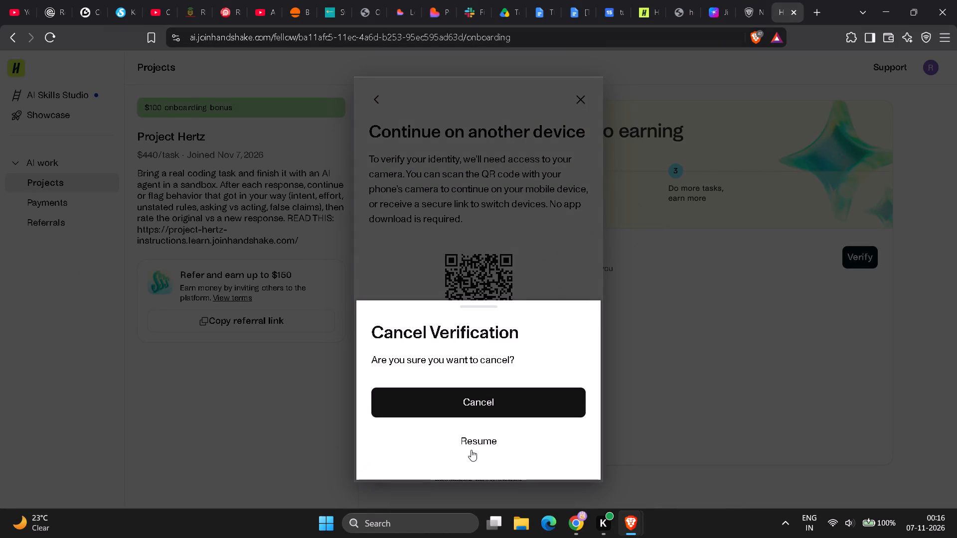
click(474, 444)
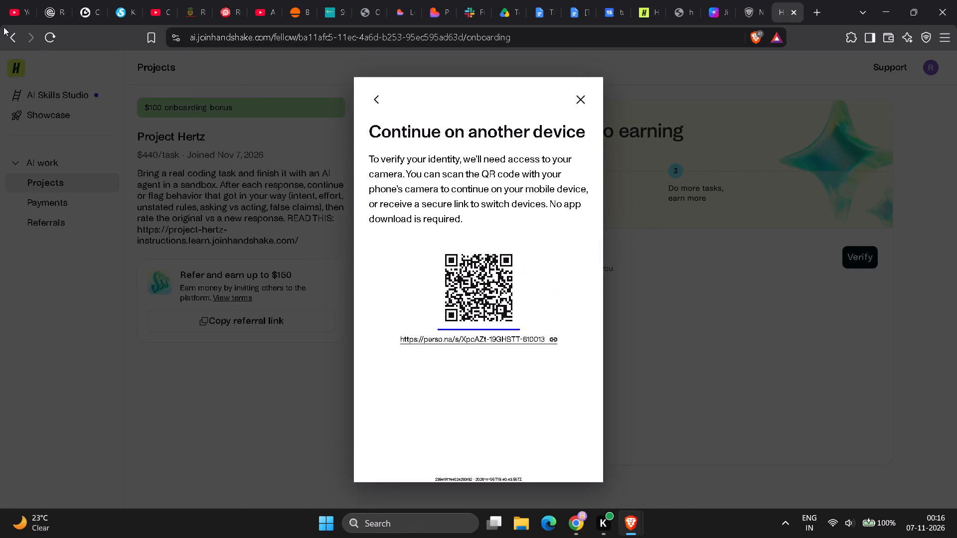
click(47, 35)
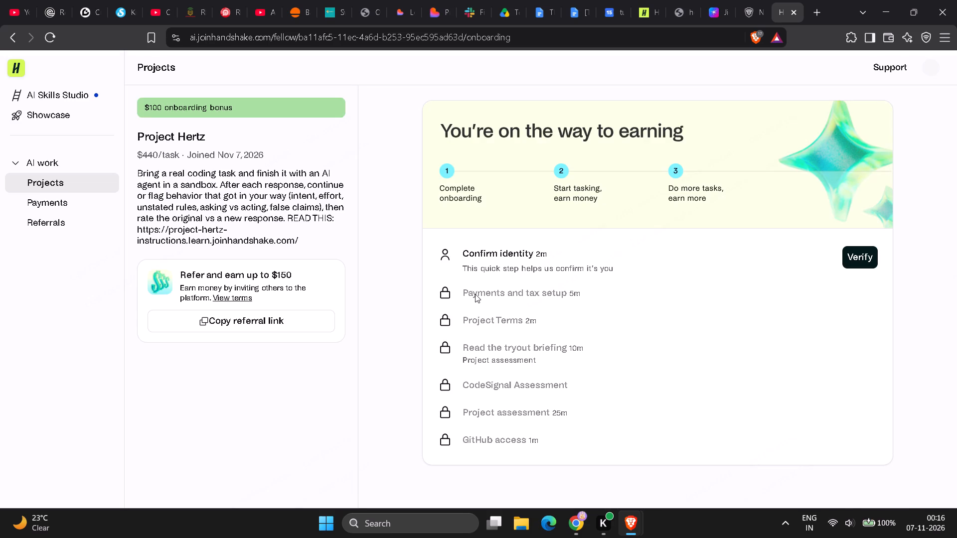
Restart the identity verification, submit India as the government ID's country, and choose National ID (Aadhaar) as the photo ID.
click(852, 268)
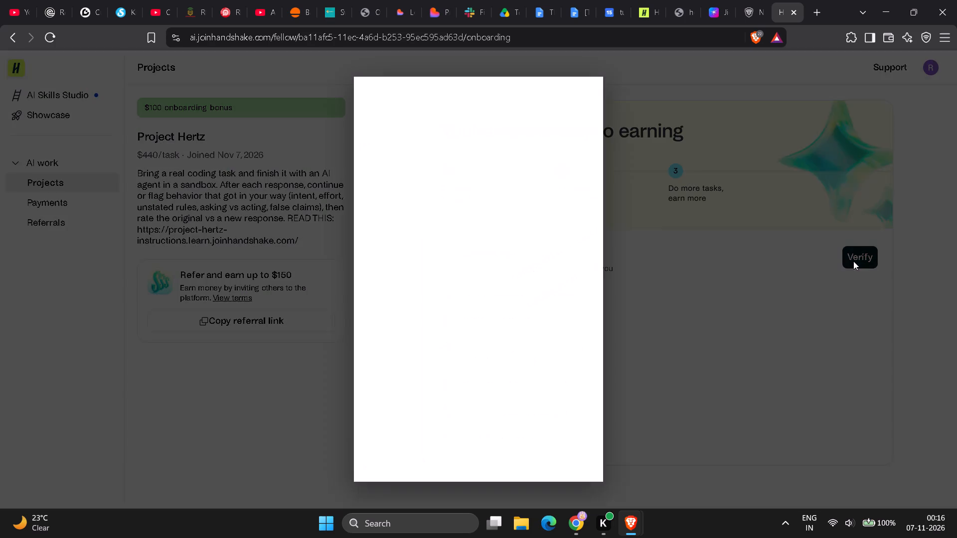
click(476, 368)
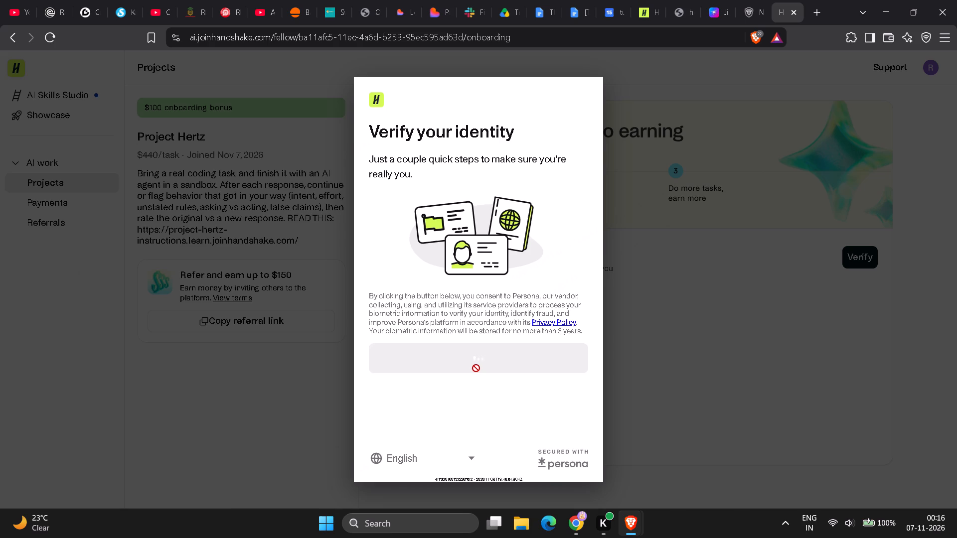
click(475, 265)
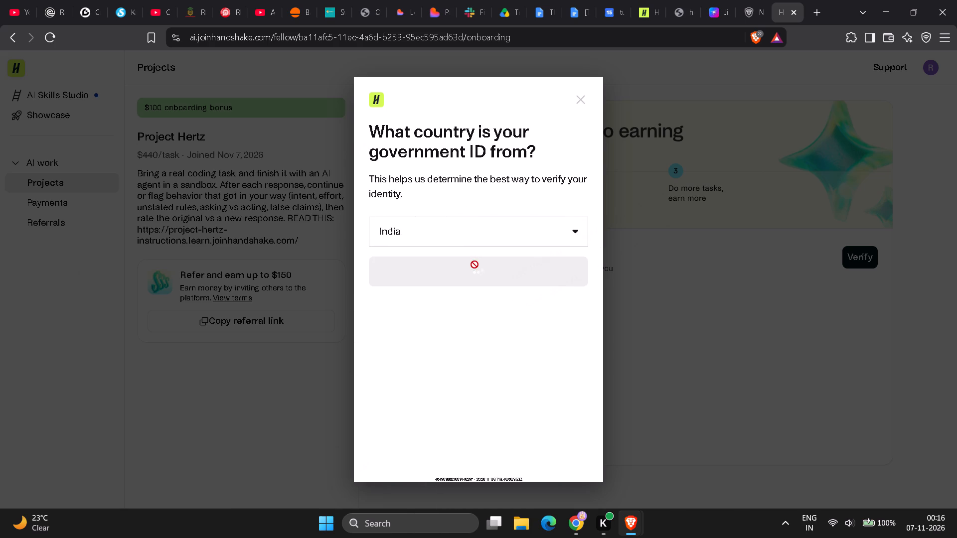
click(469, 316)
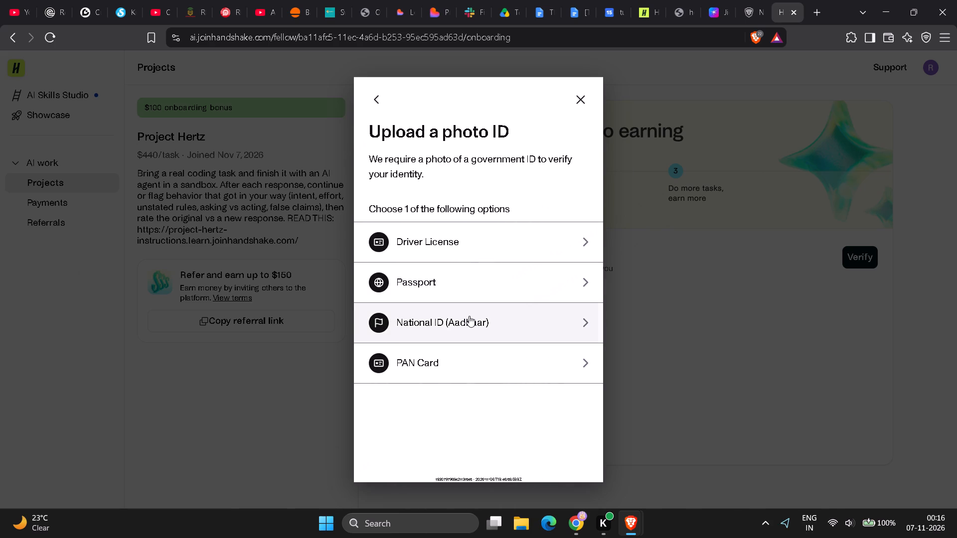
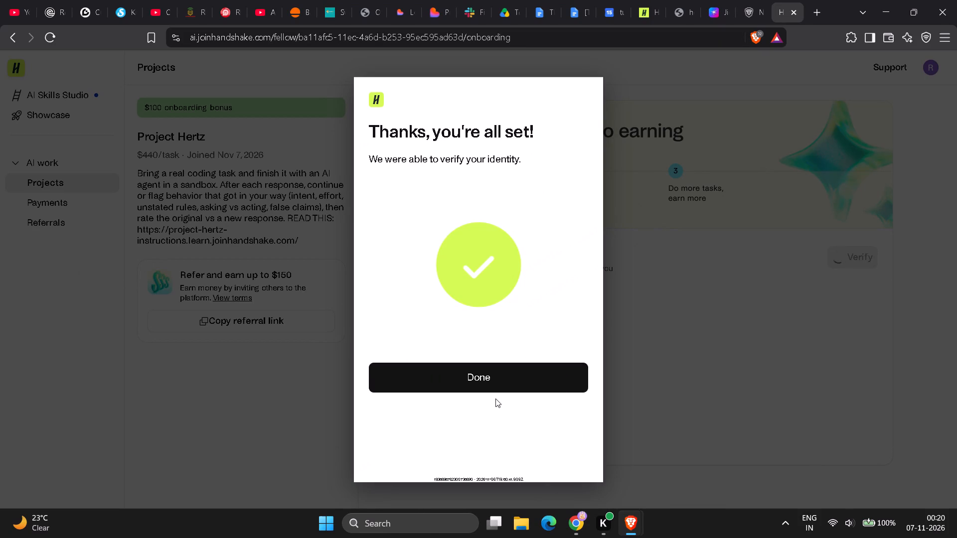
Finish the identity verification and return to the Project Hertz onboarding checklist.
click(495, 384)
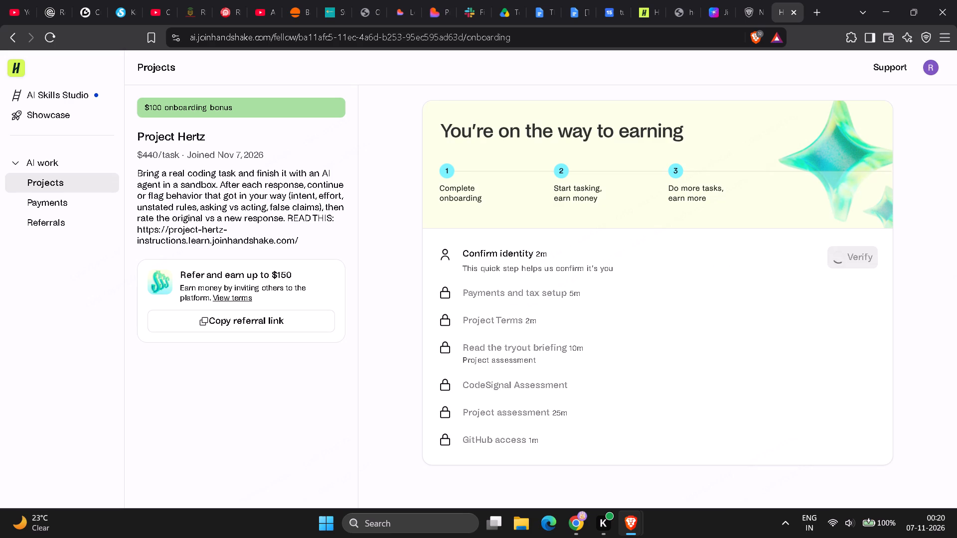
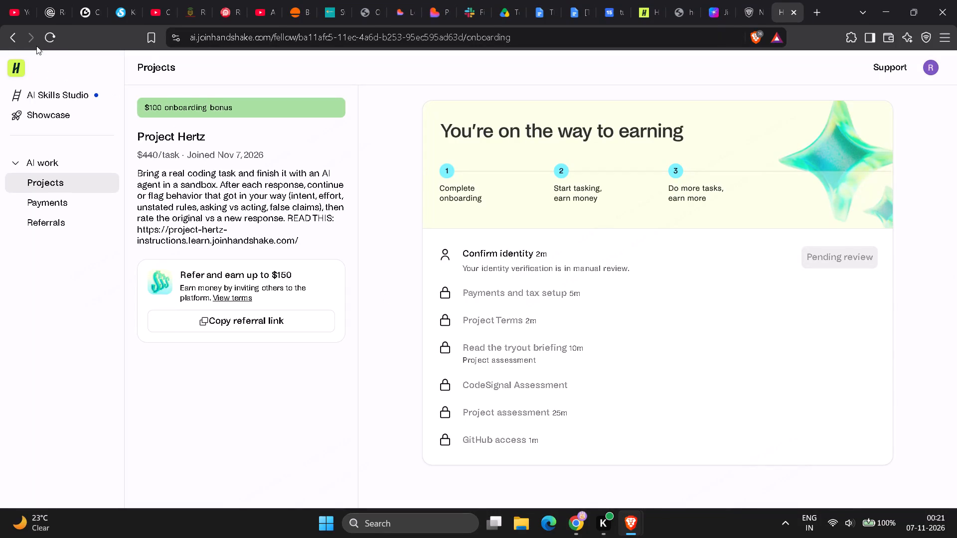
Reload the Project Hertz onboarding page repeatedly to check the status of the identity verification.
click(45, 45)
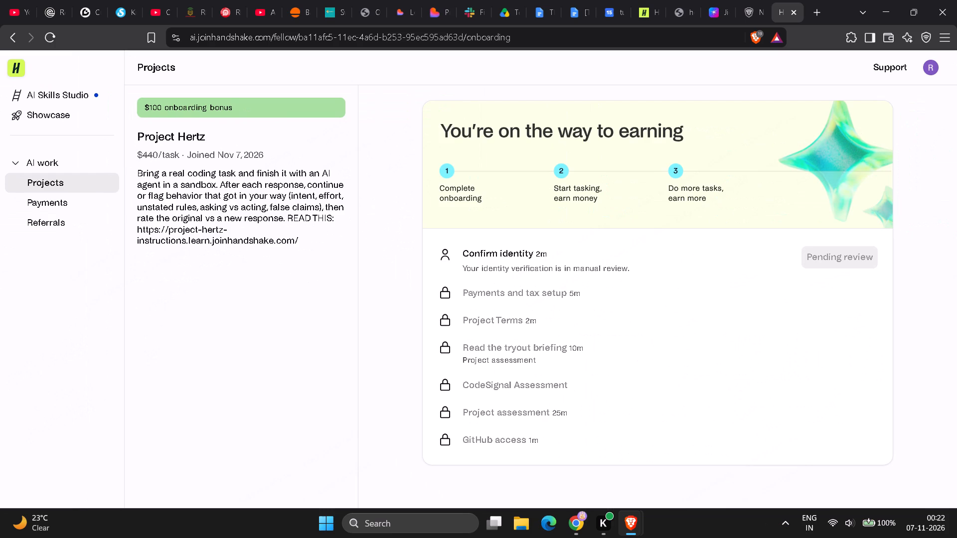
click(48, 30)
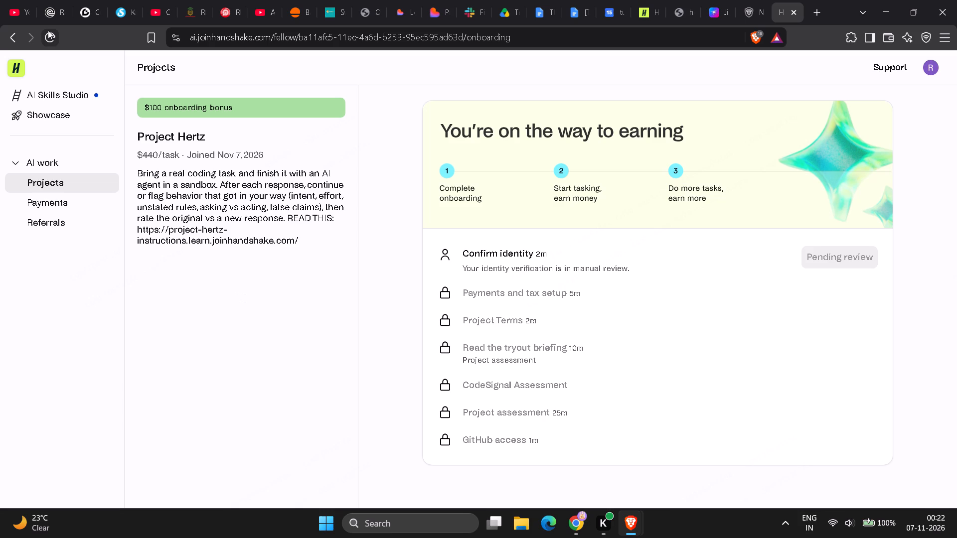
click(48, 30)
click(45, 37)
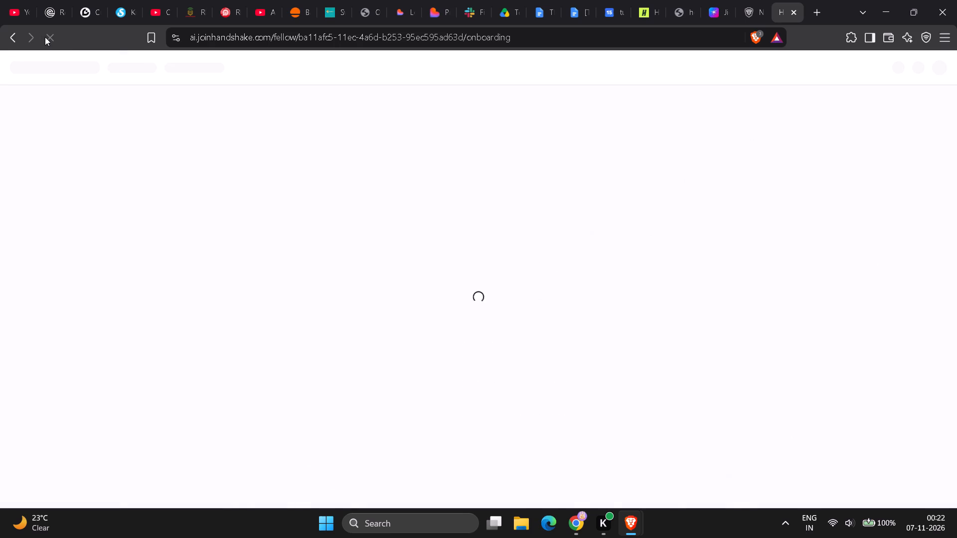